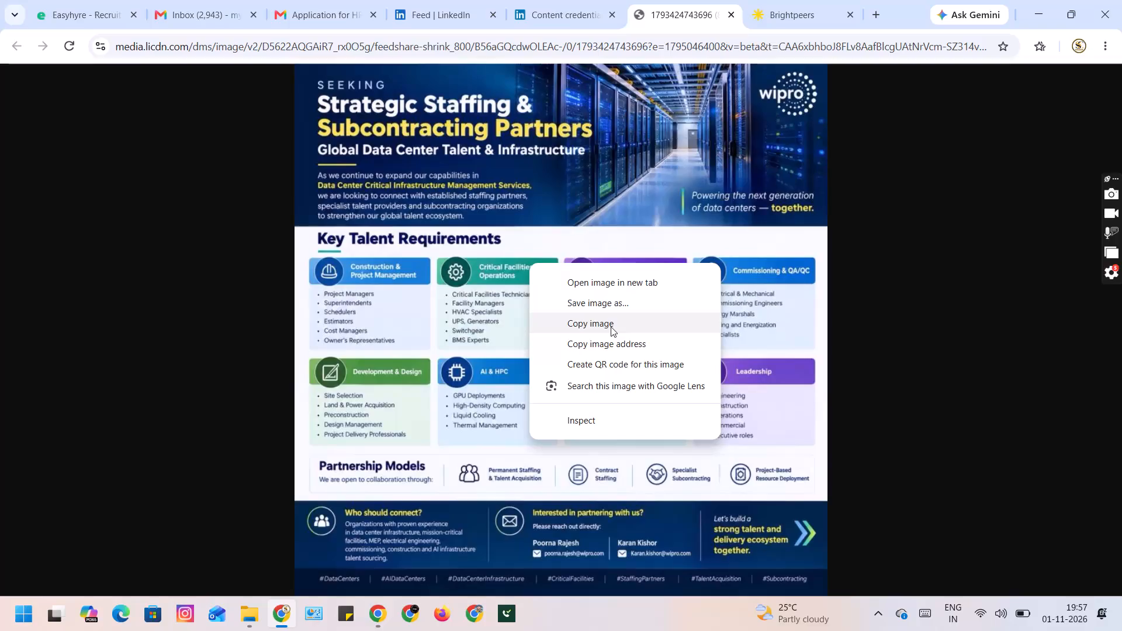
Save the Wipro staffing partners poster to Downloads as a JPEG under its default file name.
click(639, 308)
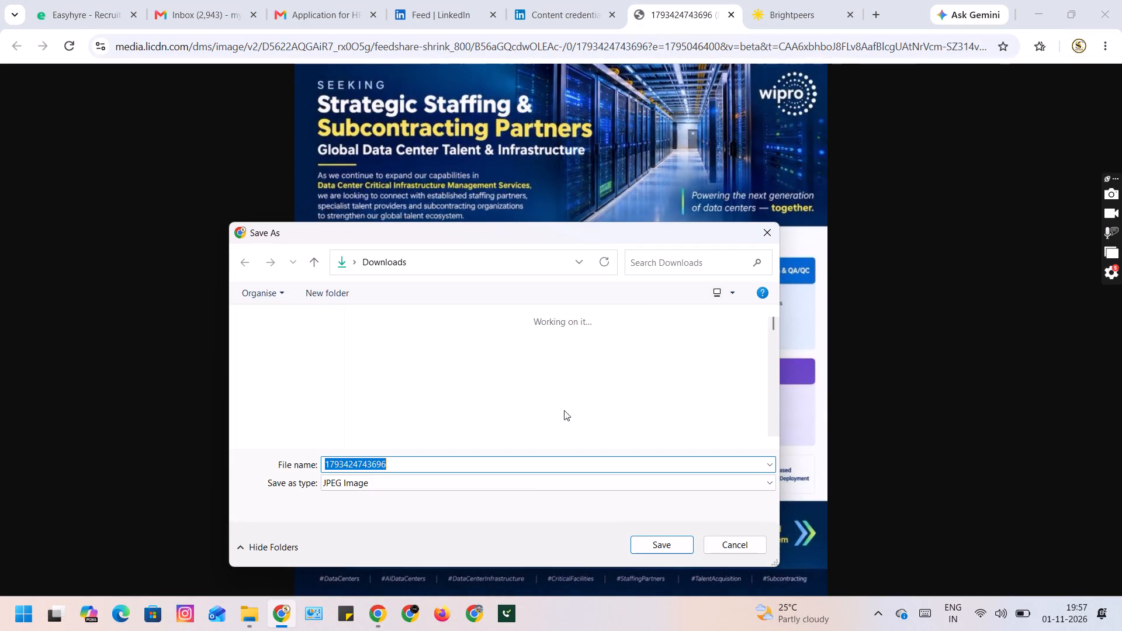
click(665, 543)
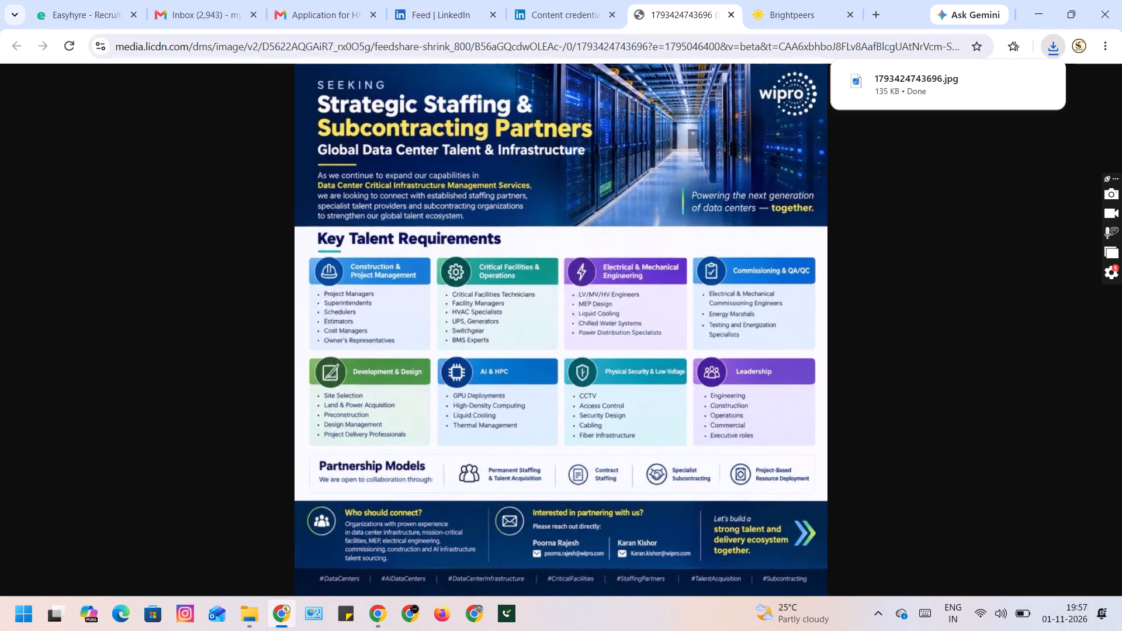
Return to the LinkedIn feed, close the enlarged image and like the Wipro staffing partners post.
click(445, 13)
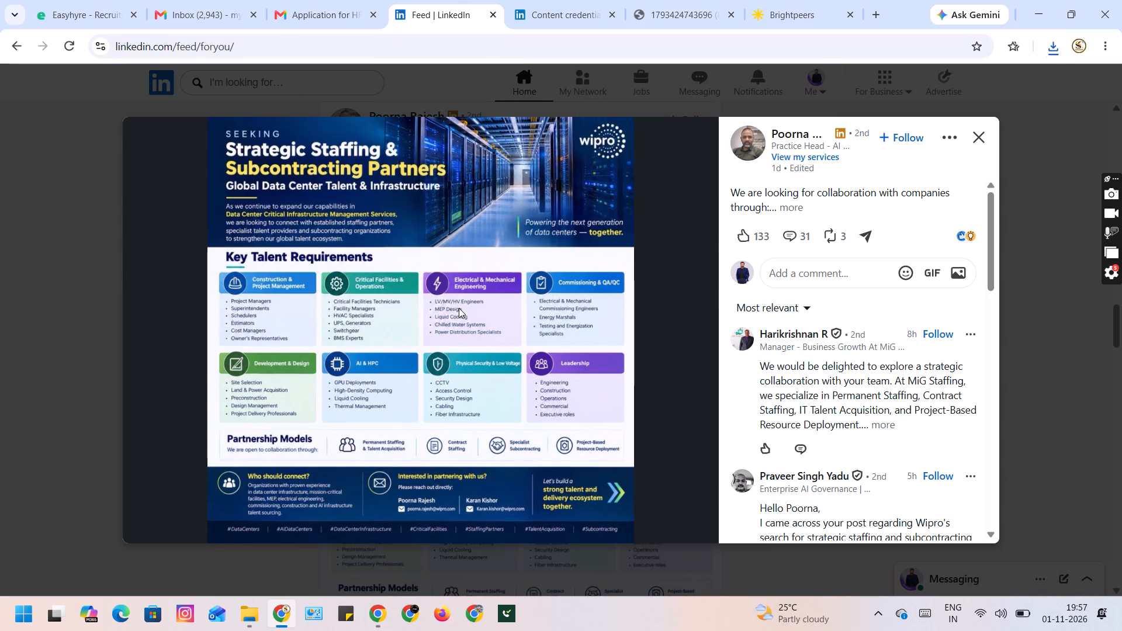
key(Escape)
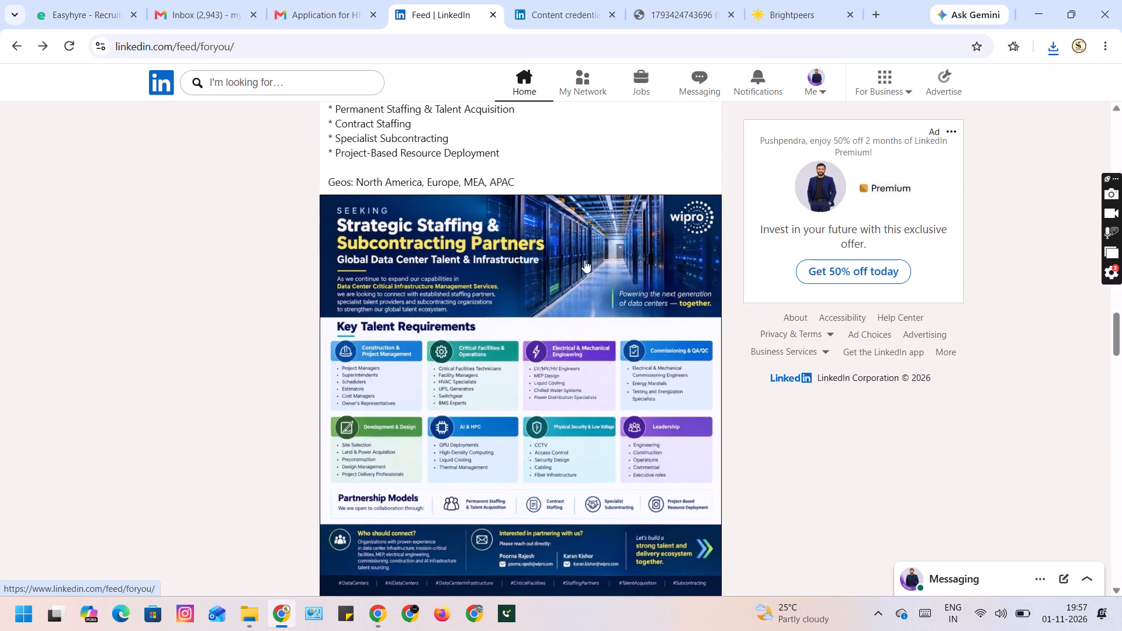
scroll(529, 365, down, 2)
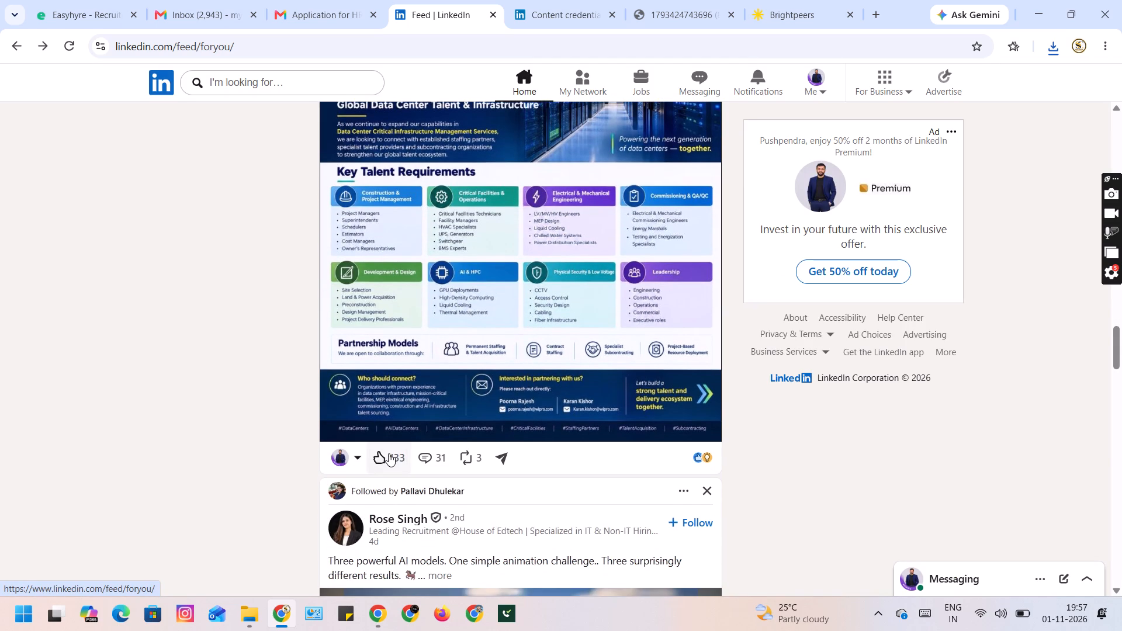
click(389, 453)
Follow the author of the Wipro staffing partners post.
scroll(529, 324, up, 2)
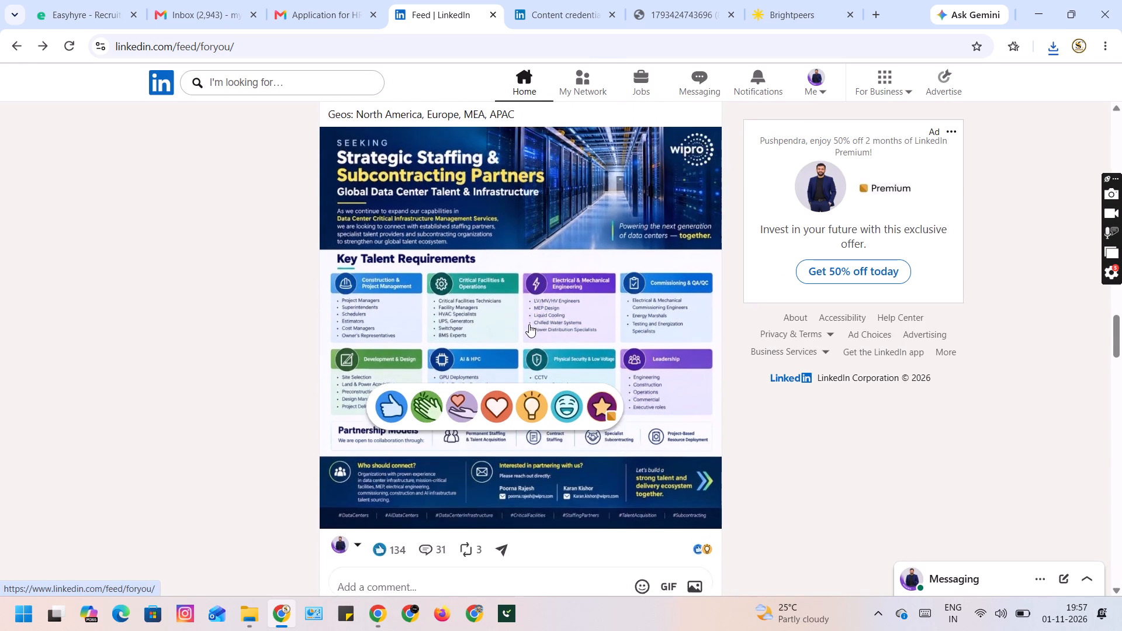
scroll(529, 324, up, 4)
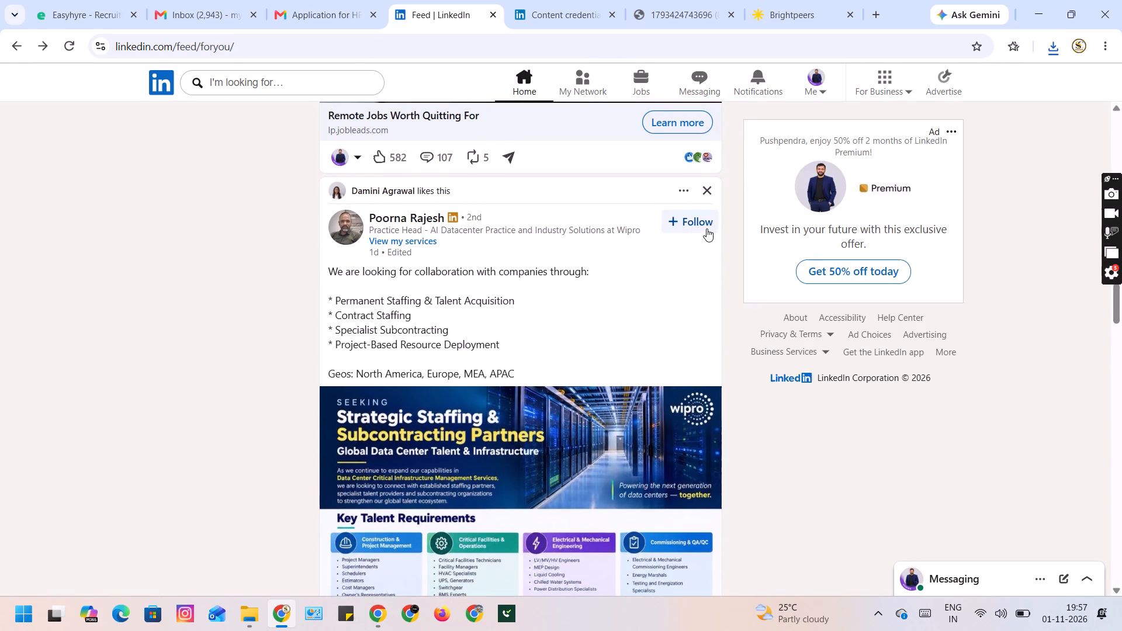
click(698, 224)
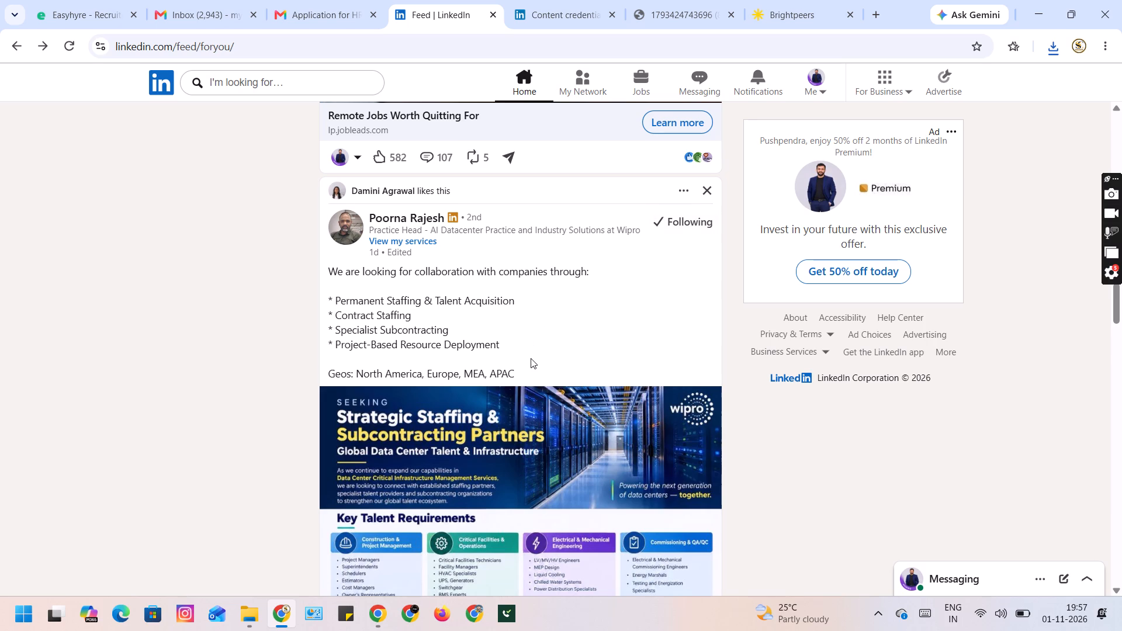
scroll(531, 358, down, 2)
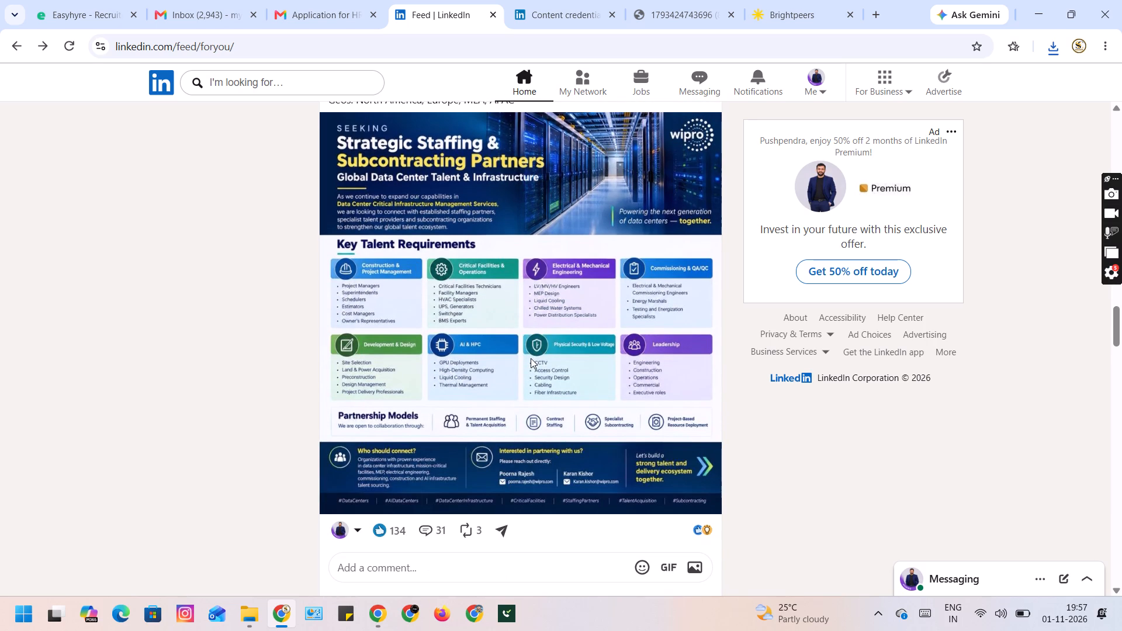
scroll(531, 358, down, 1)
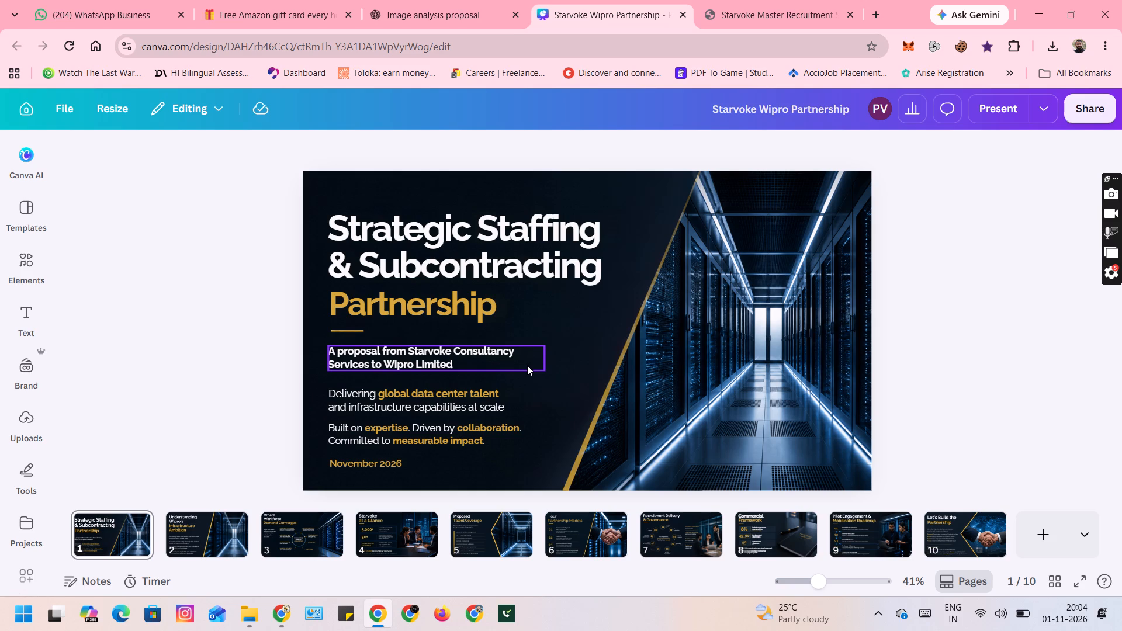
click(926, 345)
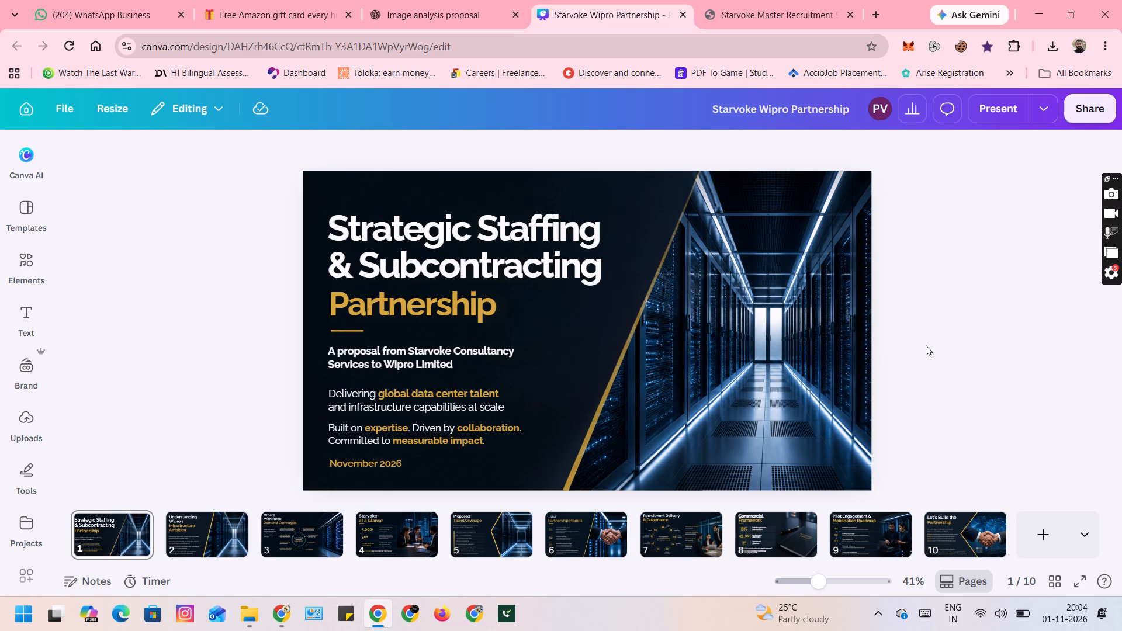
key(Right)
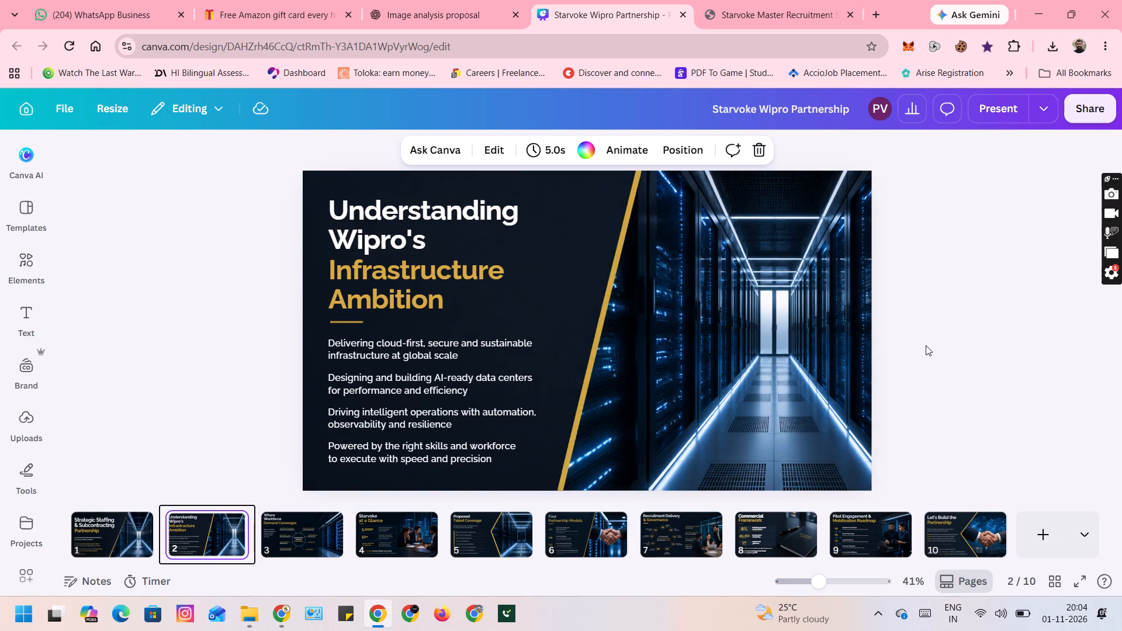
key(Right)
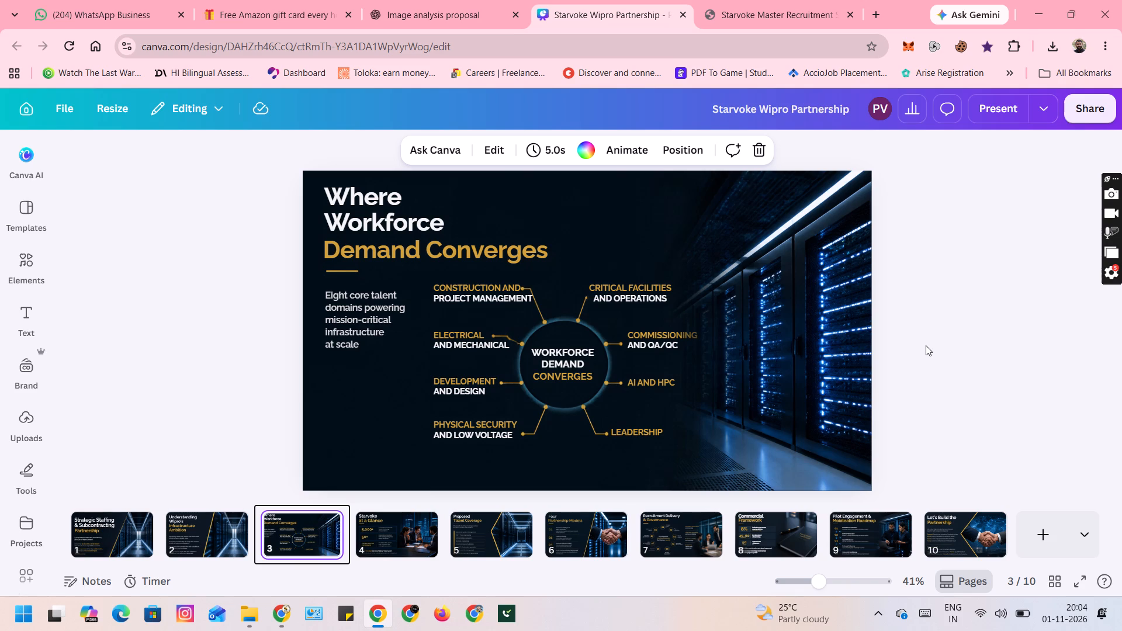
key(Left)
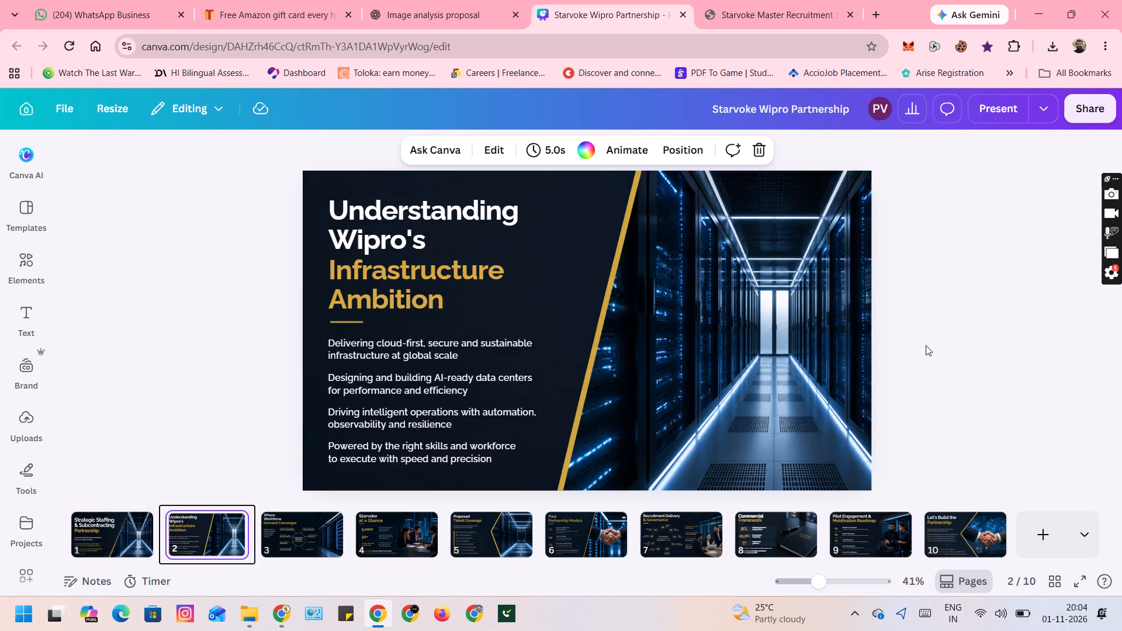
Widen the first, second and fourth body text boxes on slide 2 to match the width of the "Driving intelligent operations" box.
click(450, 351)
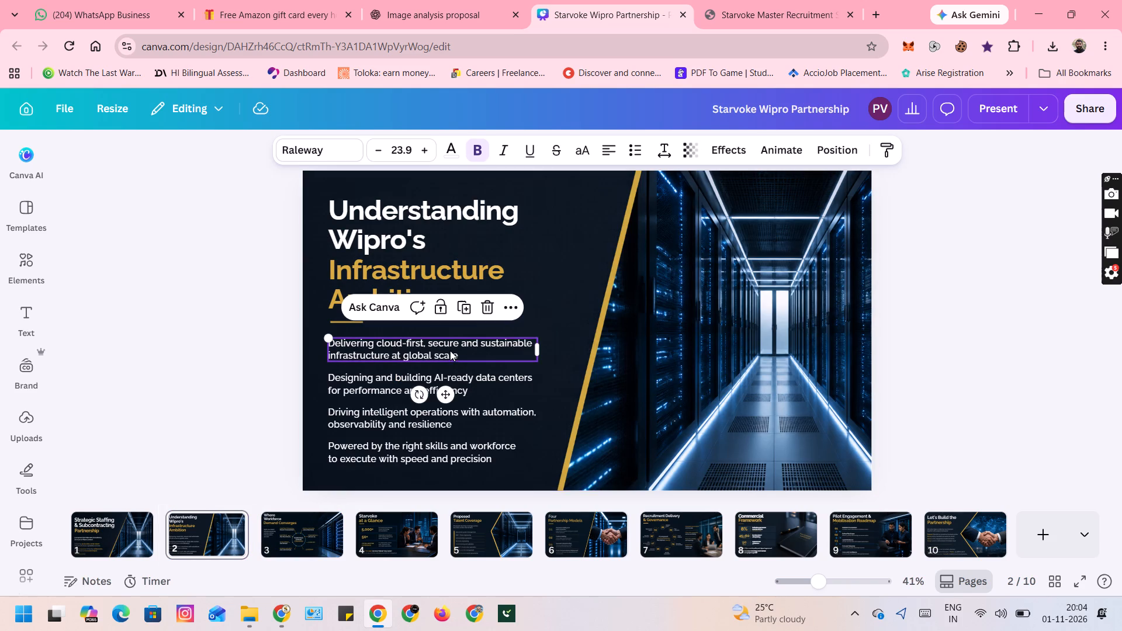
click(493, 390)
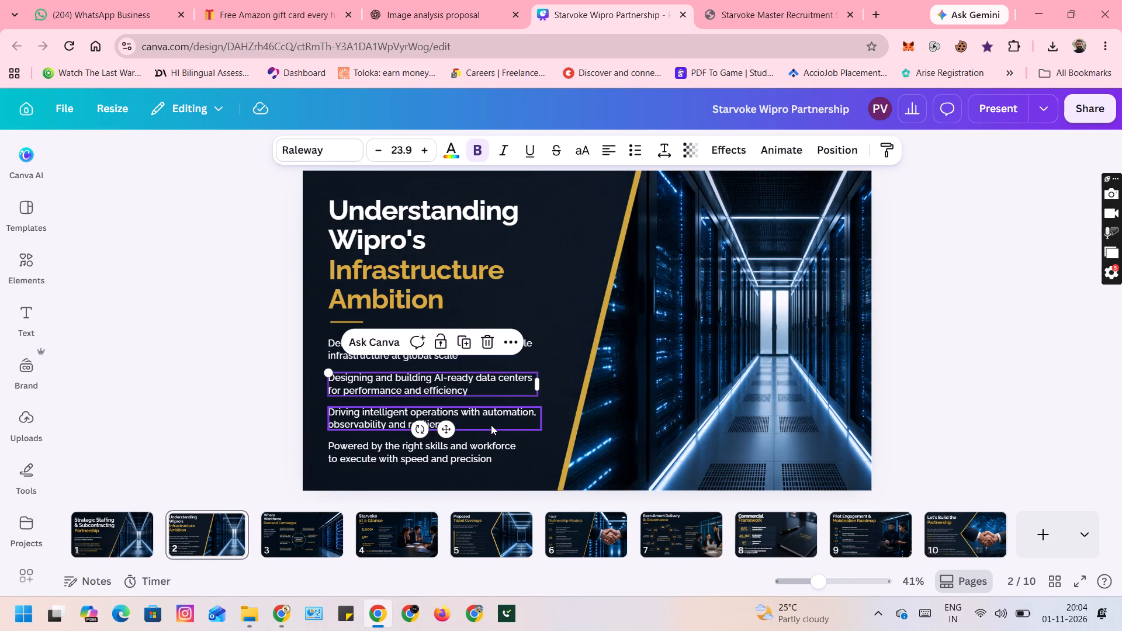
click(491, 425)
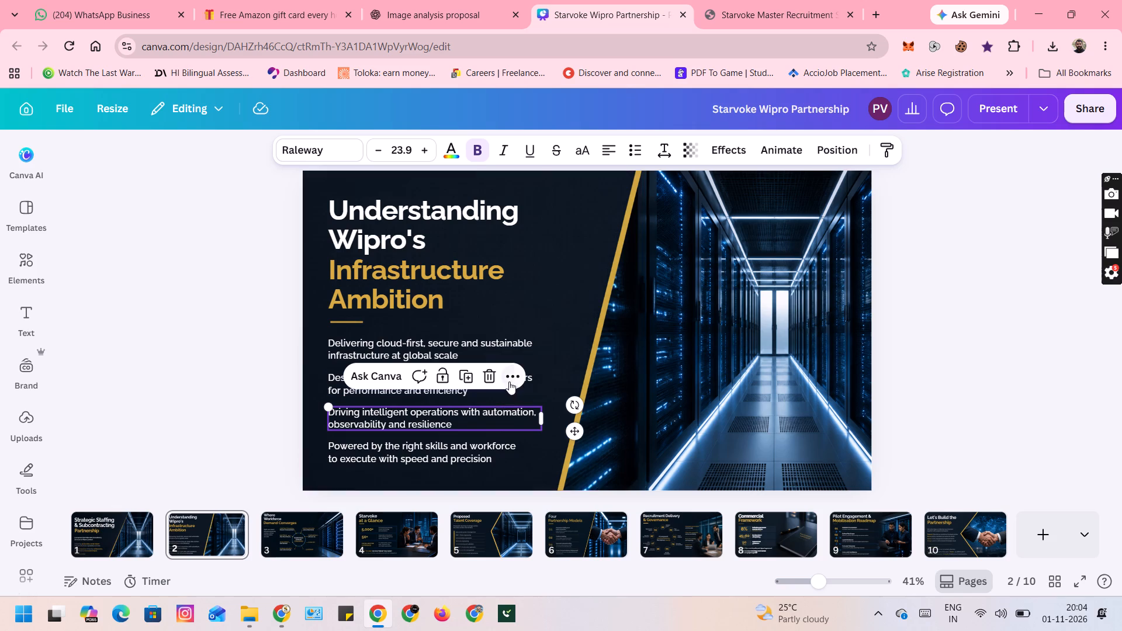
click(517, 342)
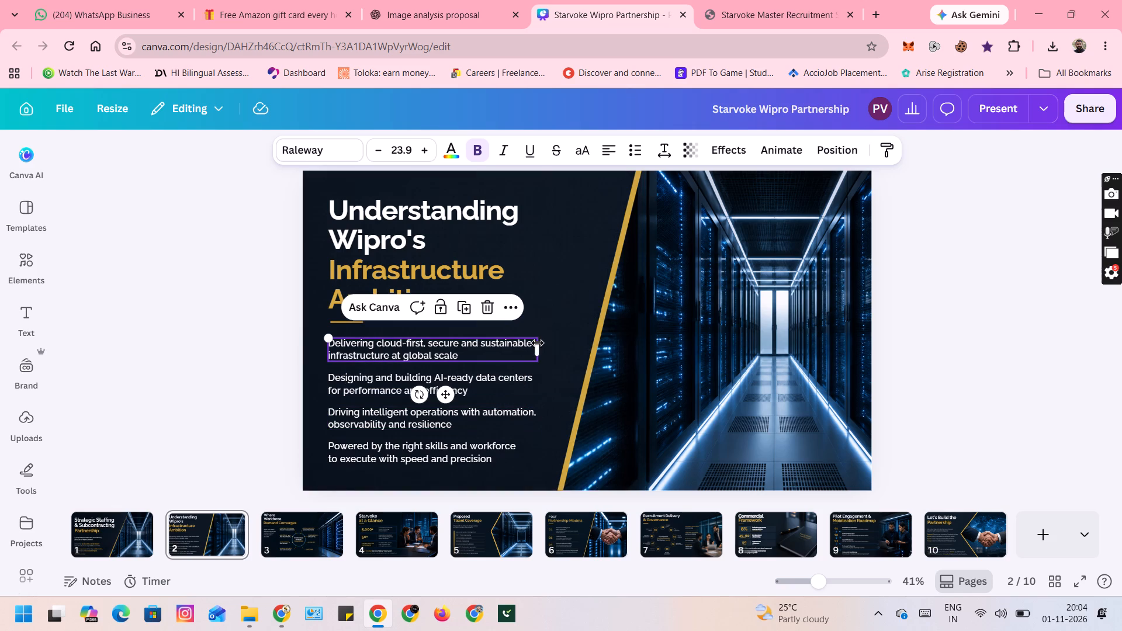
drag(539, 344, 544, 345)
click(510, 375)
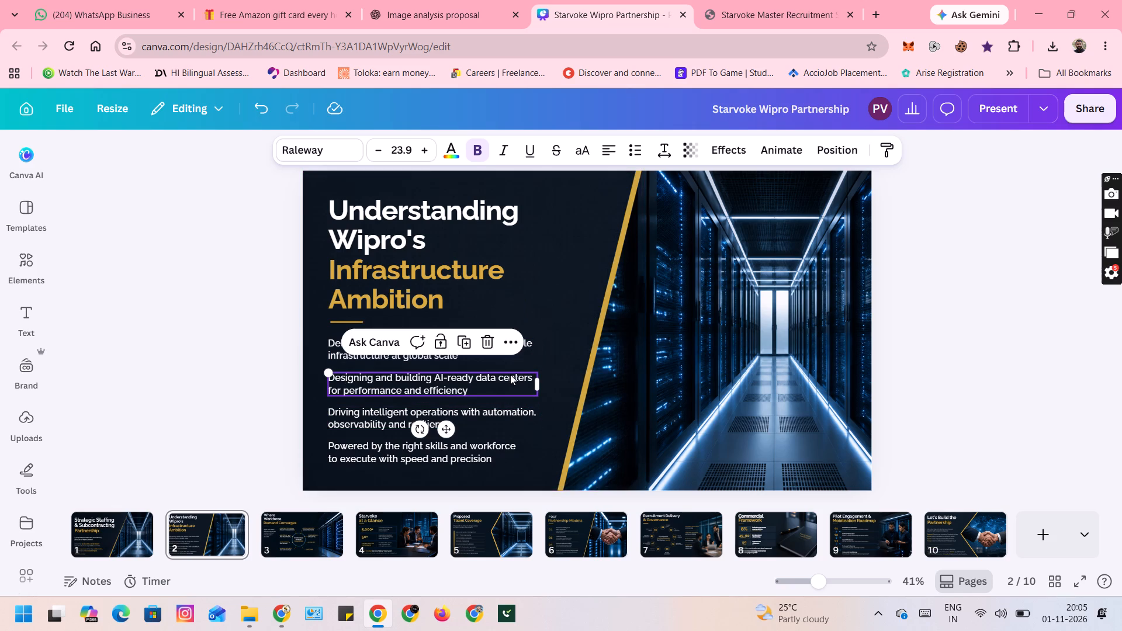
click(539, 384)
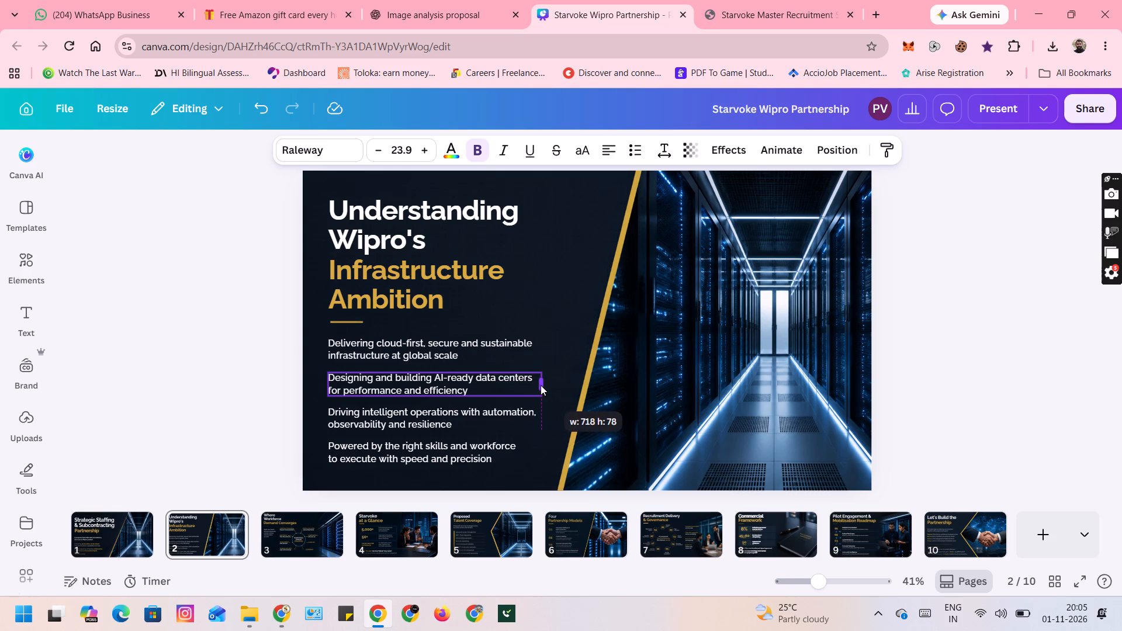
click(489, 419)
click(479, 450)
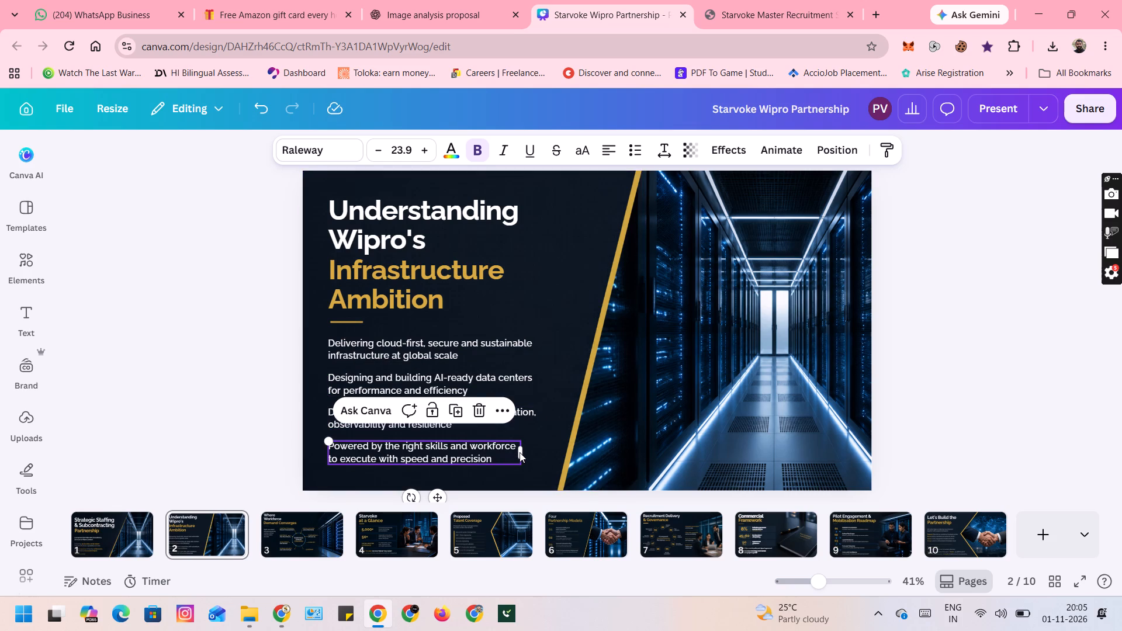
drag(522, 453, 536, 453)
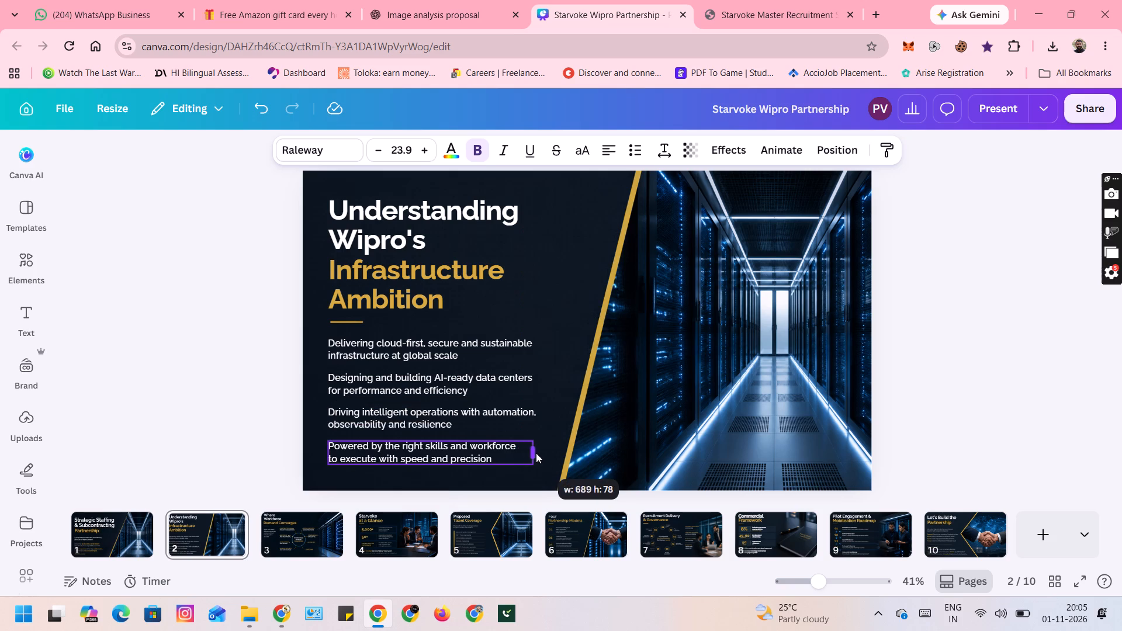
drag(536, 453, 541, 453)
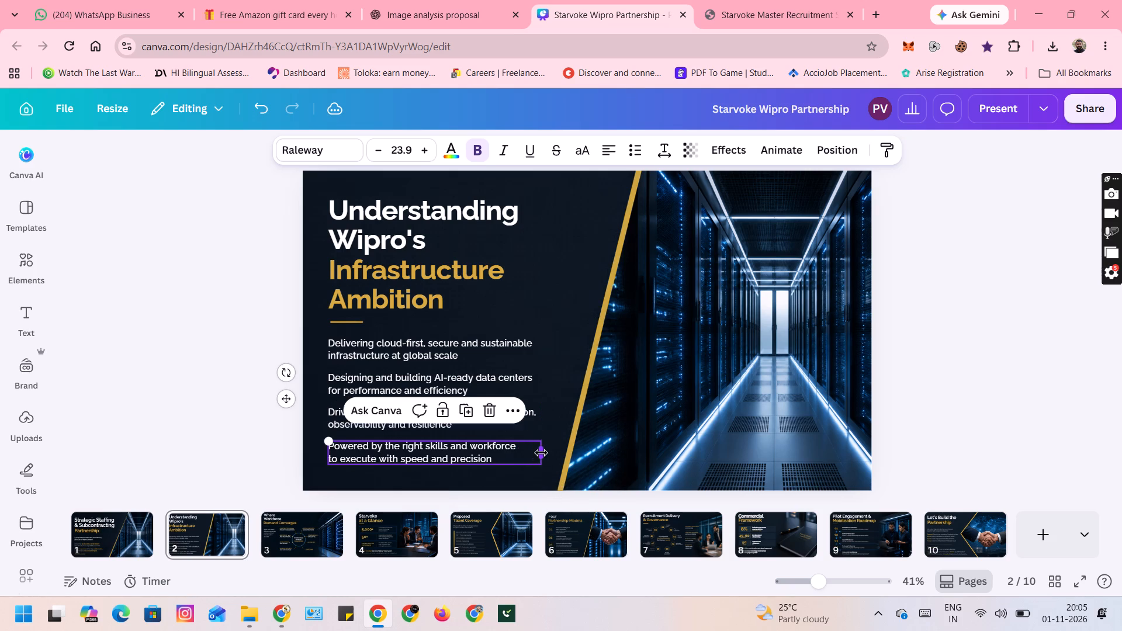
Justify the "Delivering cloud-first" and "Designing and building AI-ready data centers" paragraphs on slide 2.
click(400, 348)
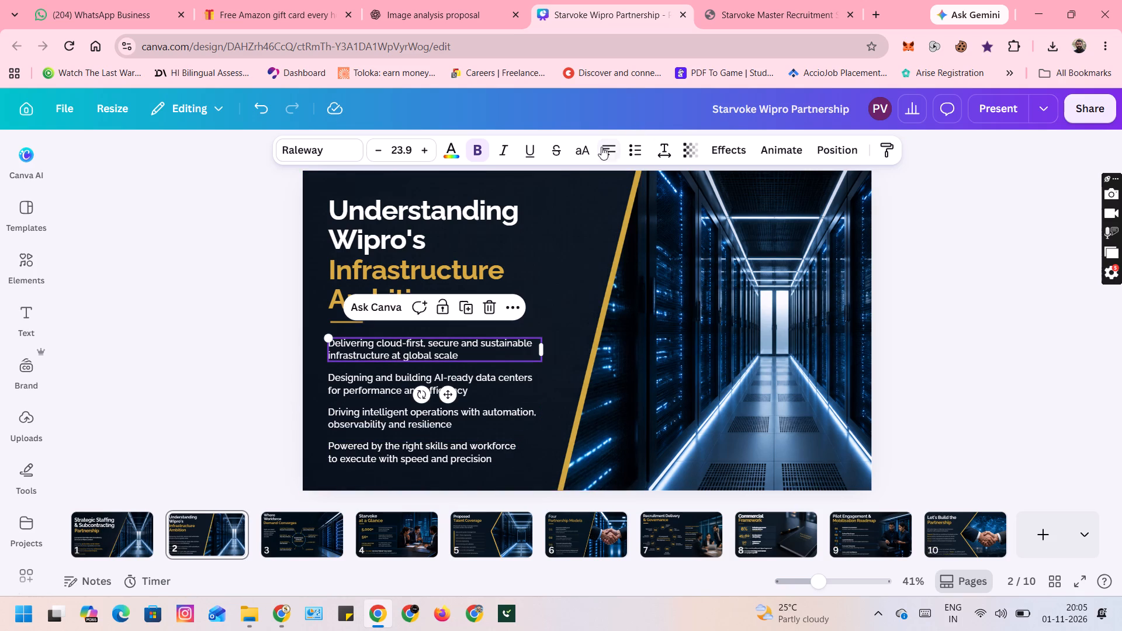
click(606, 149)
click(606, 149)
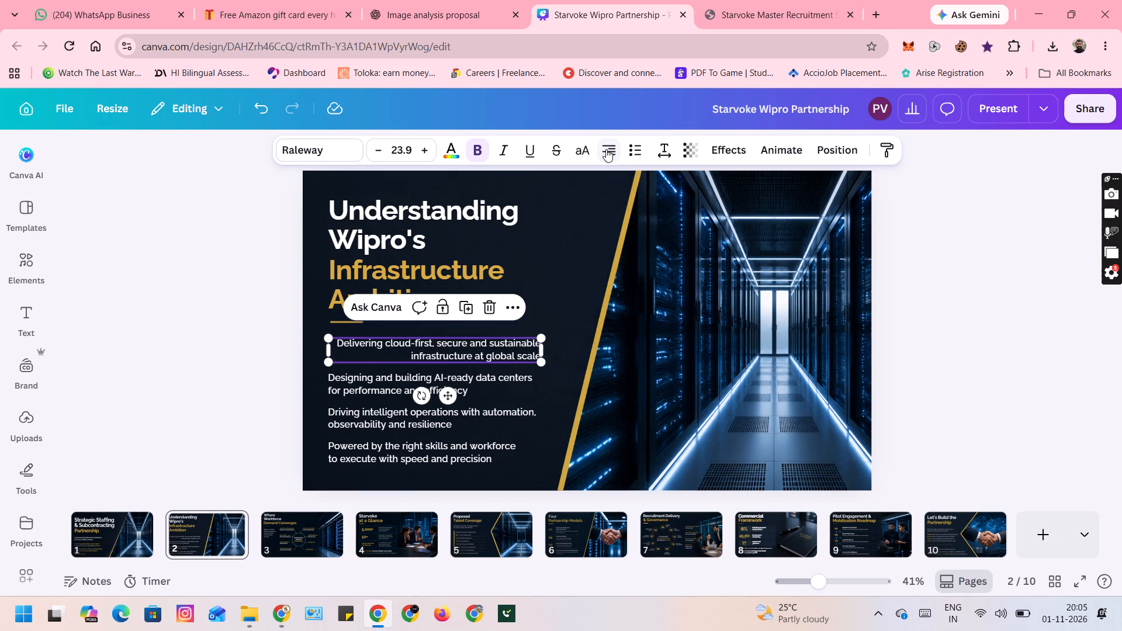
click(606, 149)
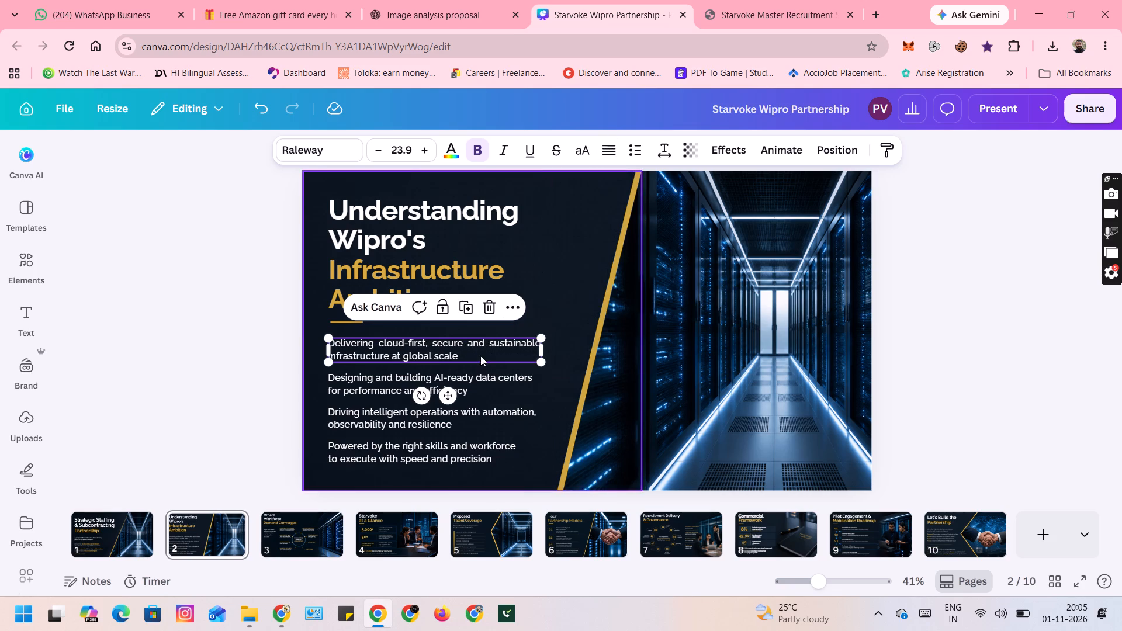
click(477, 383)
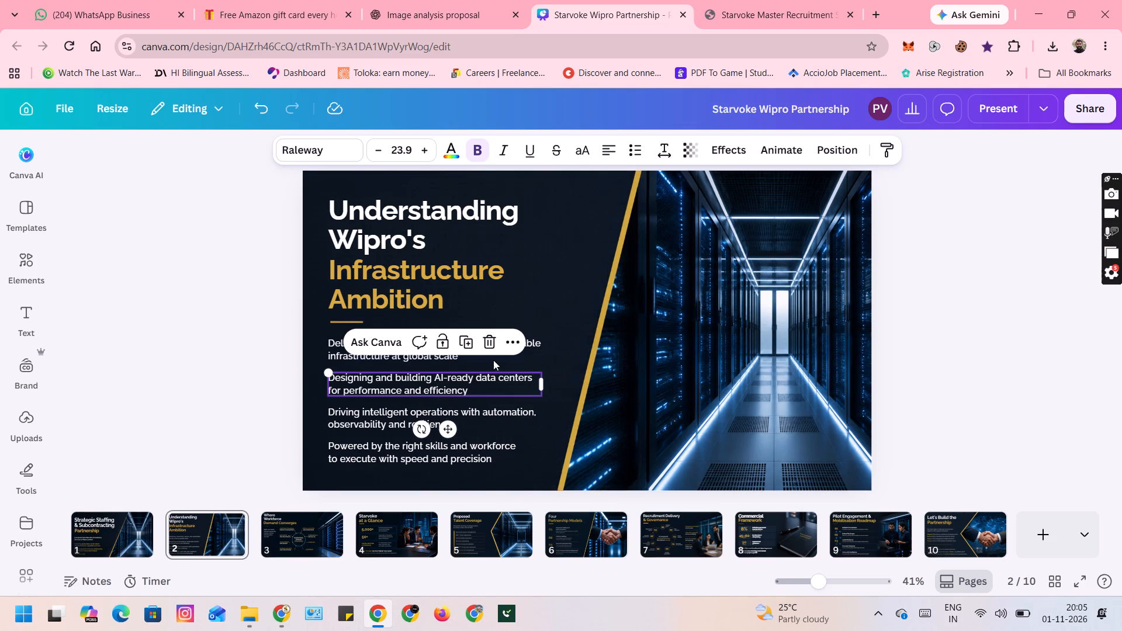
click(608, 150)
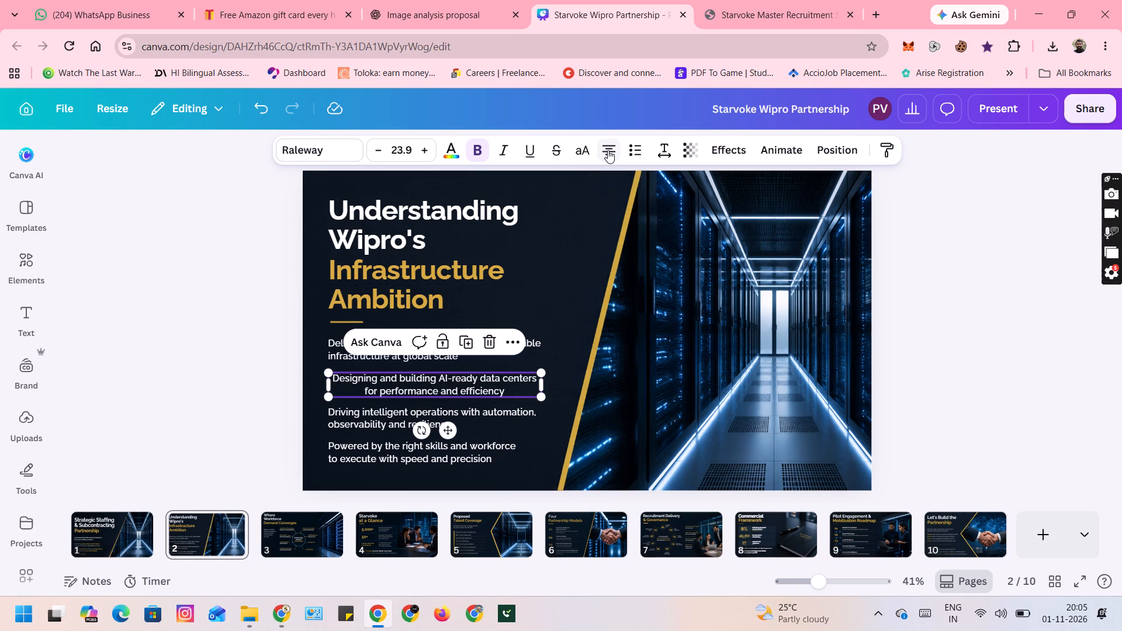
click(608, 150)
click(608, 150)
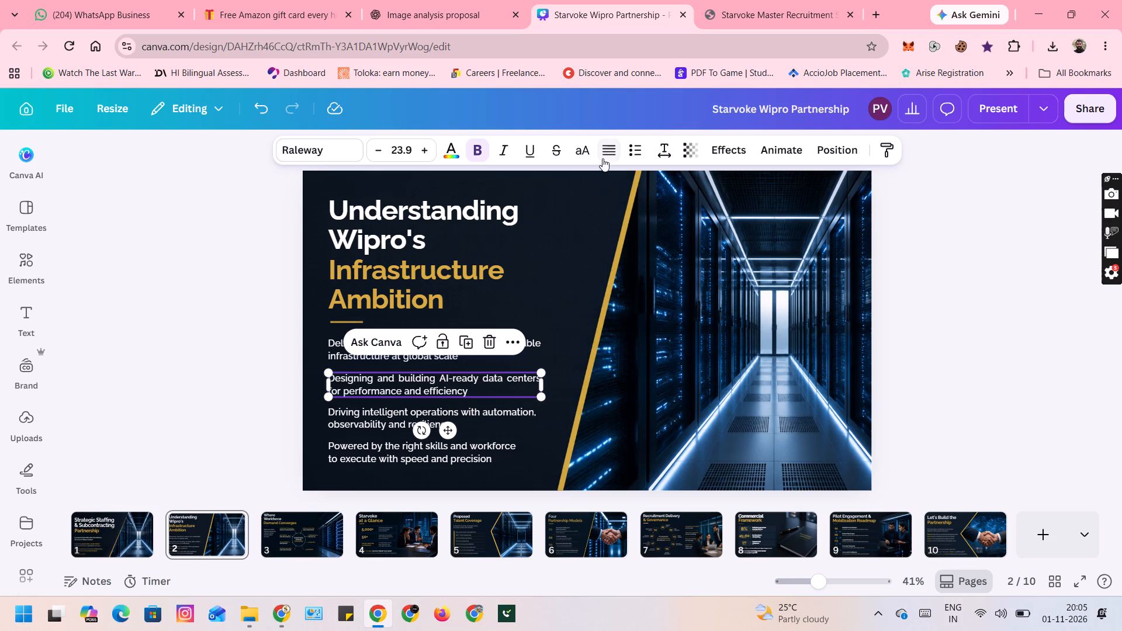
Justify the "Driving intelligent operations" and "Powered by the right skills" paragraphs on slide 2.
click(503, 418)
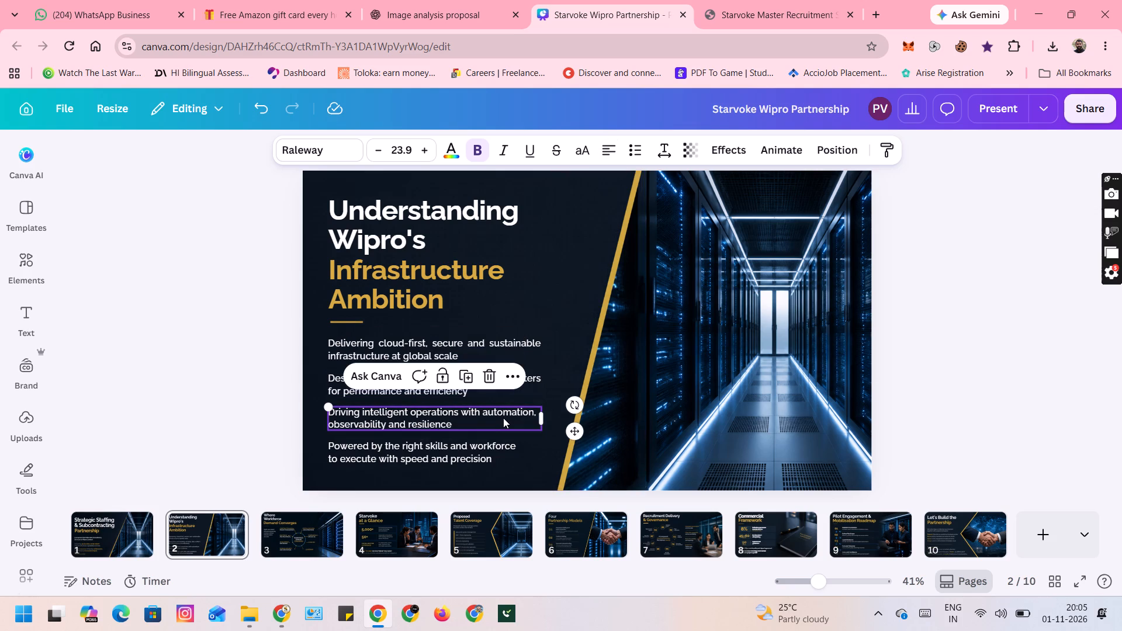
click(609, 160)
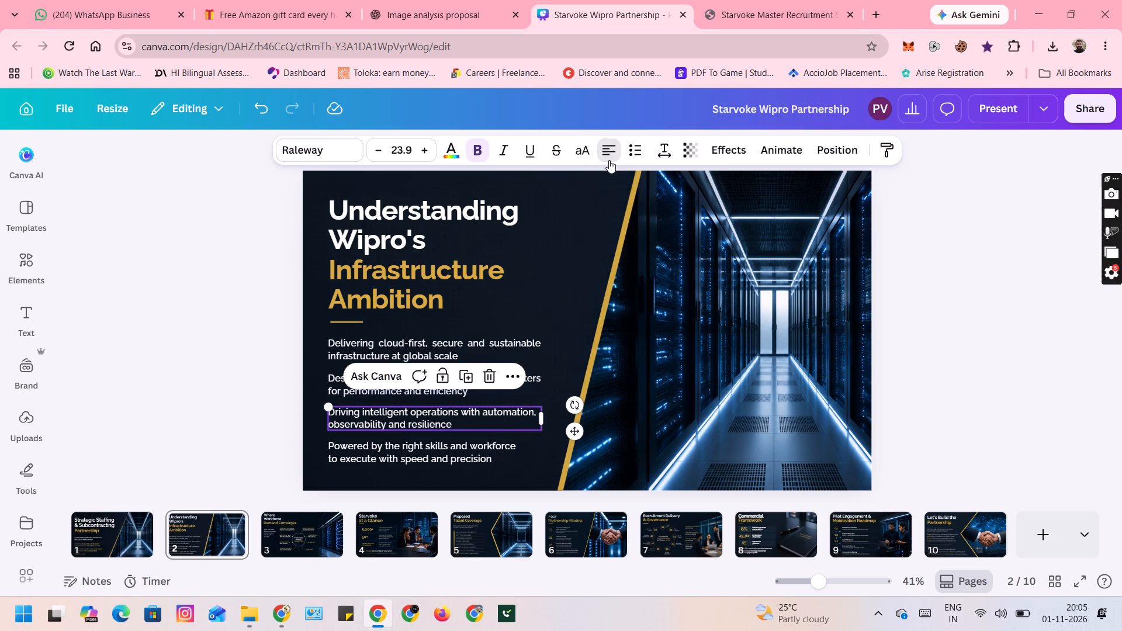
click(609, 160)
click(609, 160)
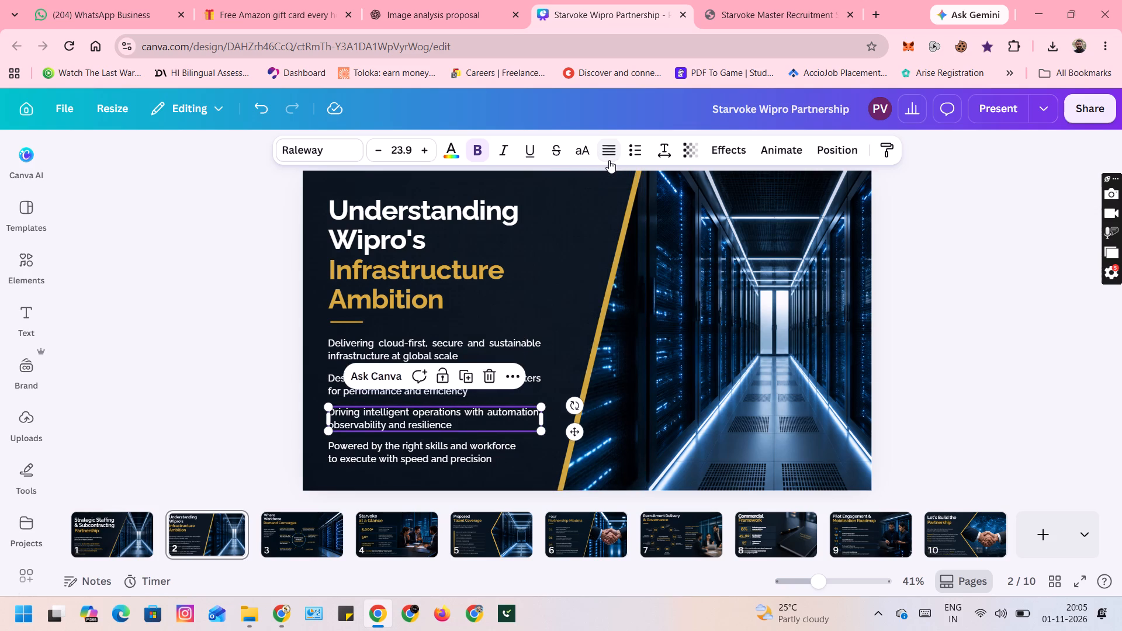
click(477, 453)
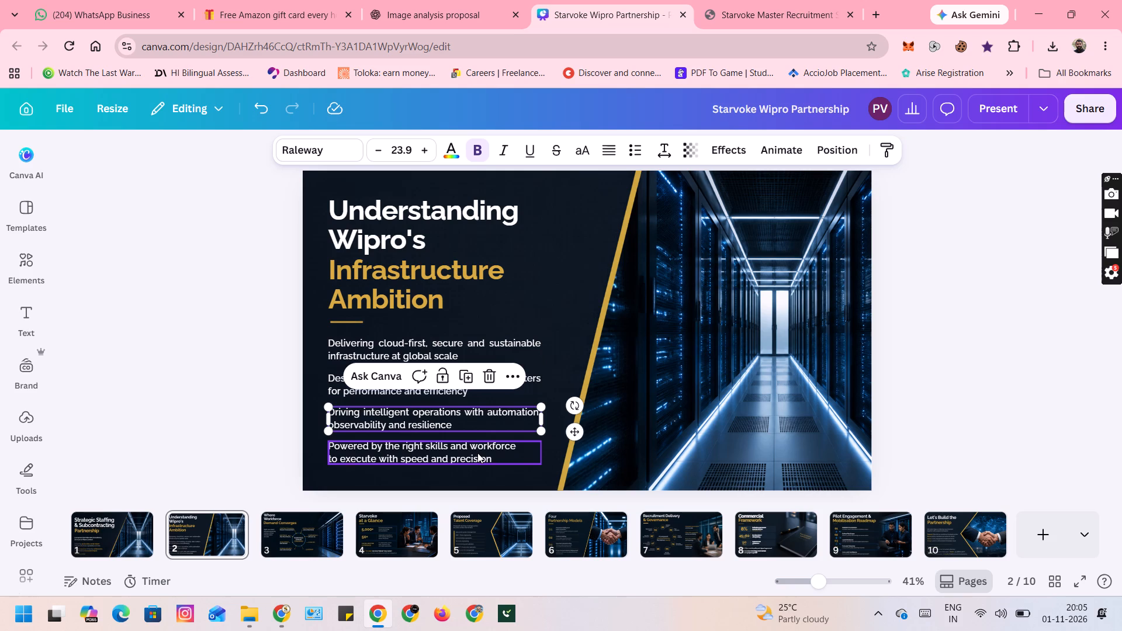
click(612, 143)
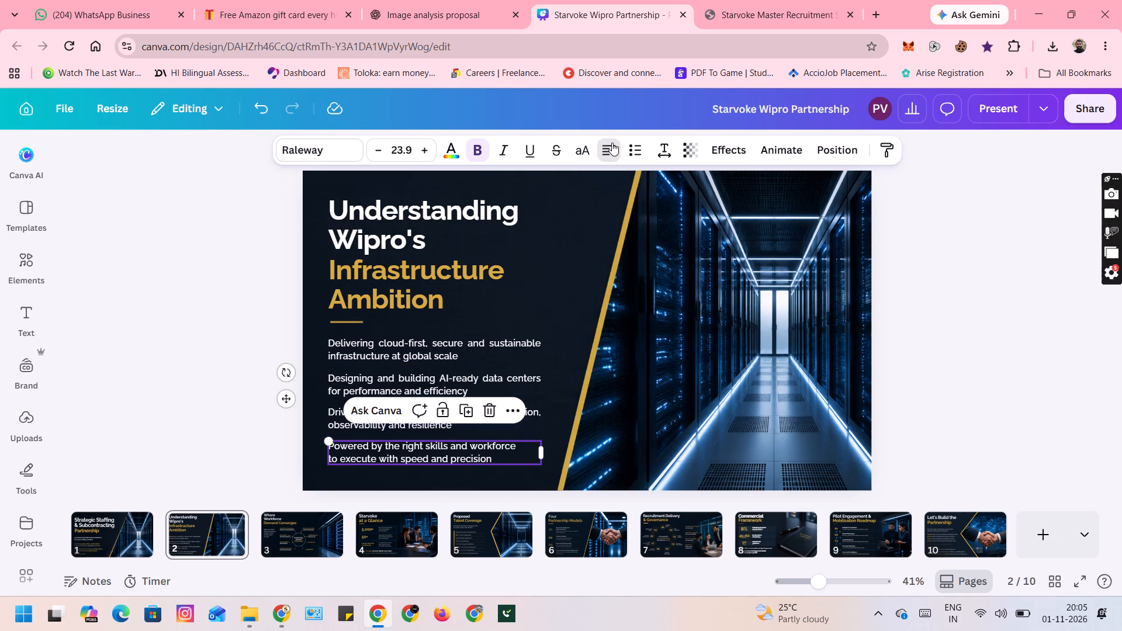
click(612, 143)
click(612, 143)
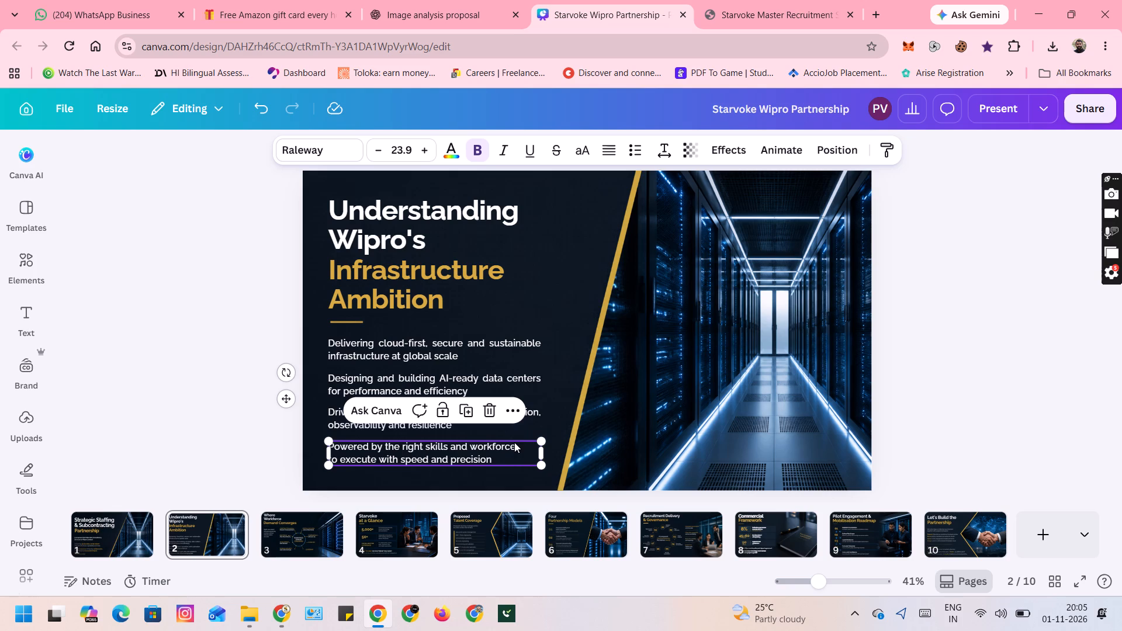
click(965, 393)
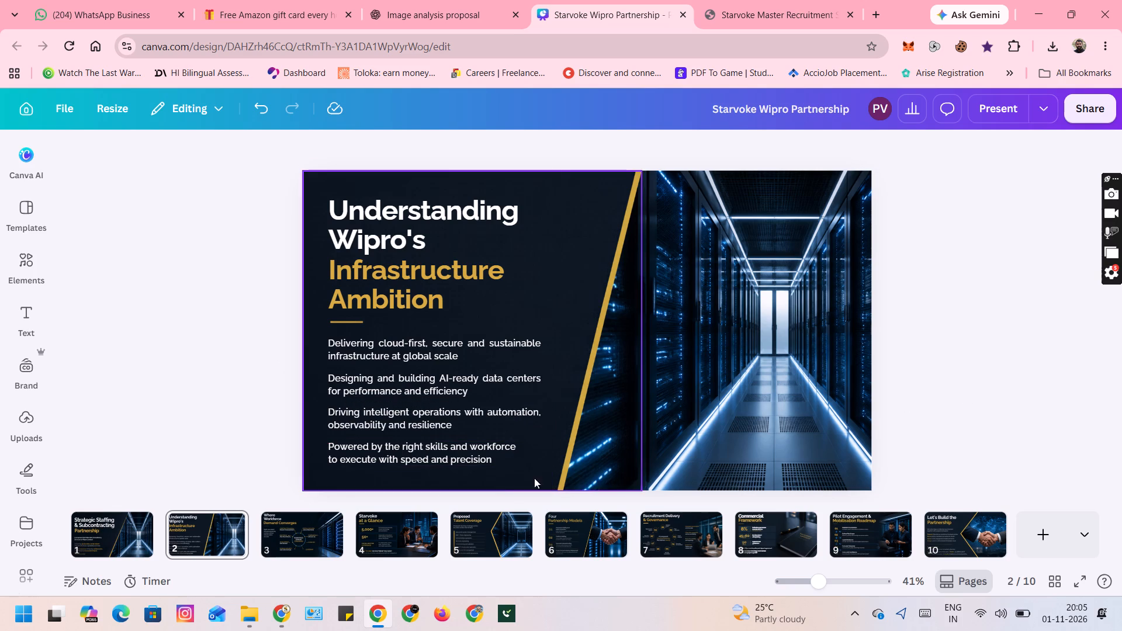
Replace the line break after "workforce" in slide 2's last paragraph with a space so the sentence runs on continuously.
click(518, 452)
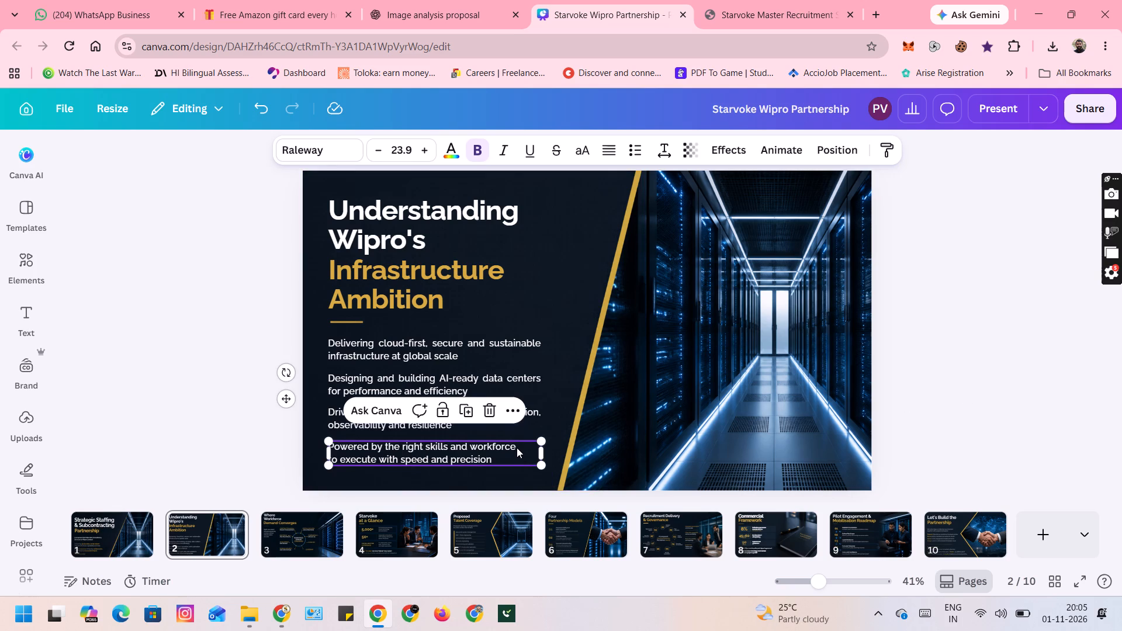
double_click(517, 448)
key(Right)
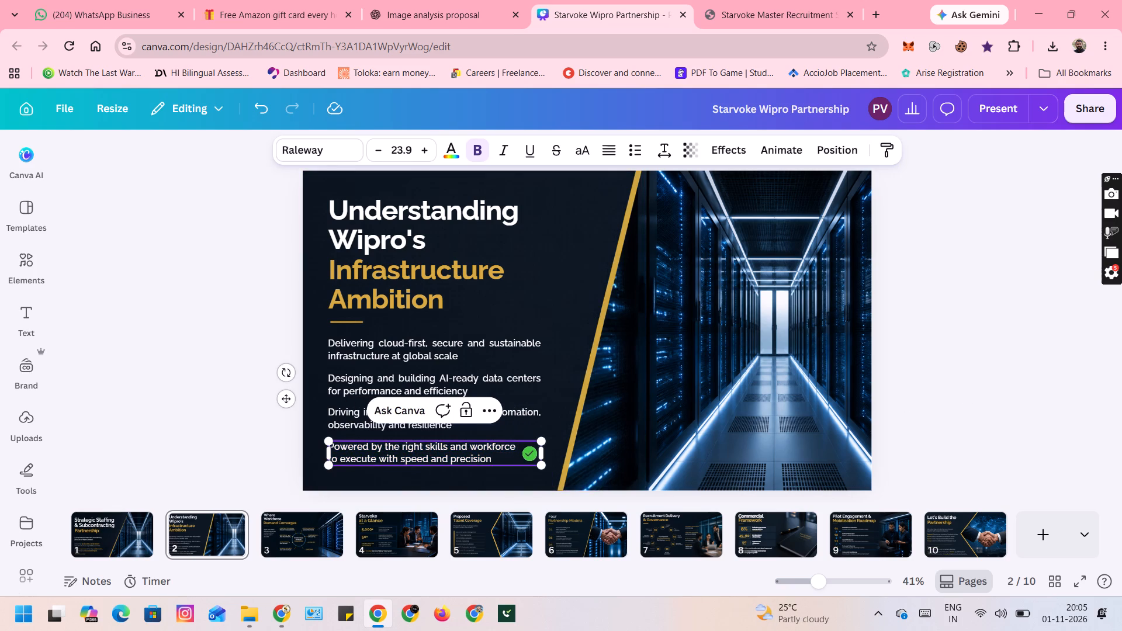
key(Up)
key(Right)
key(Right)
key(Right)
key(Right)
key(Right)
key(Delete)
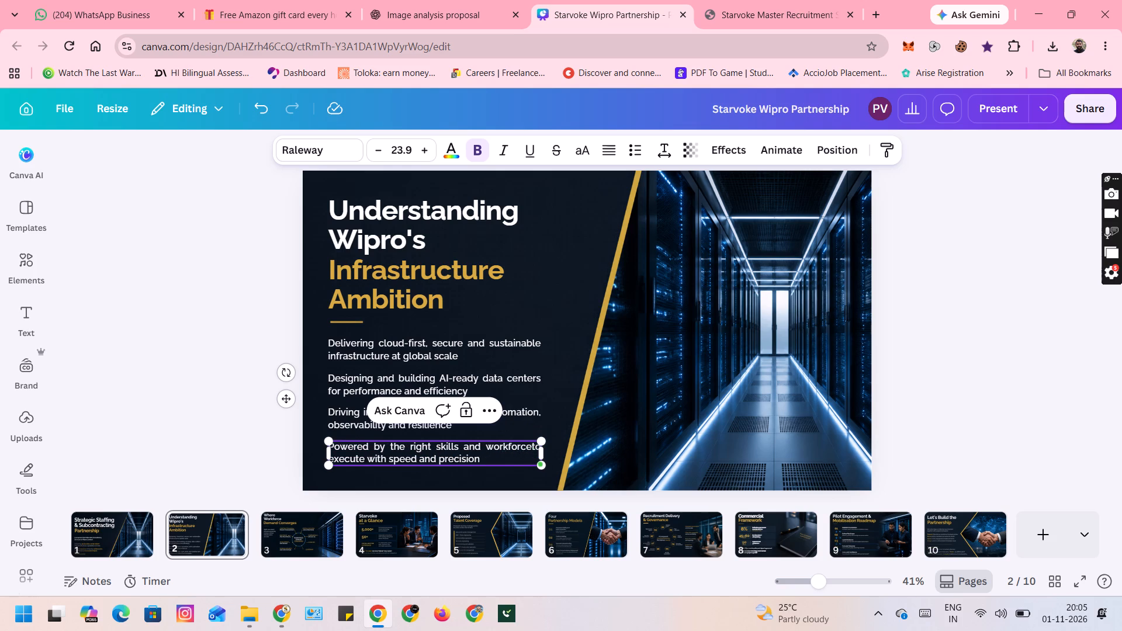
key(shift+space)
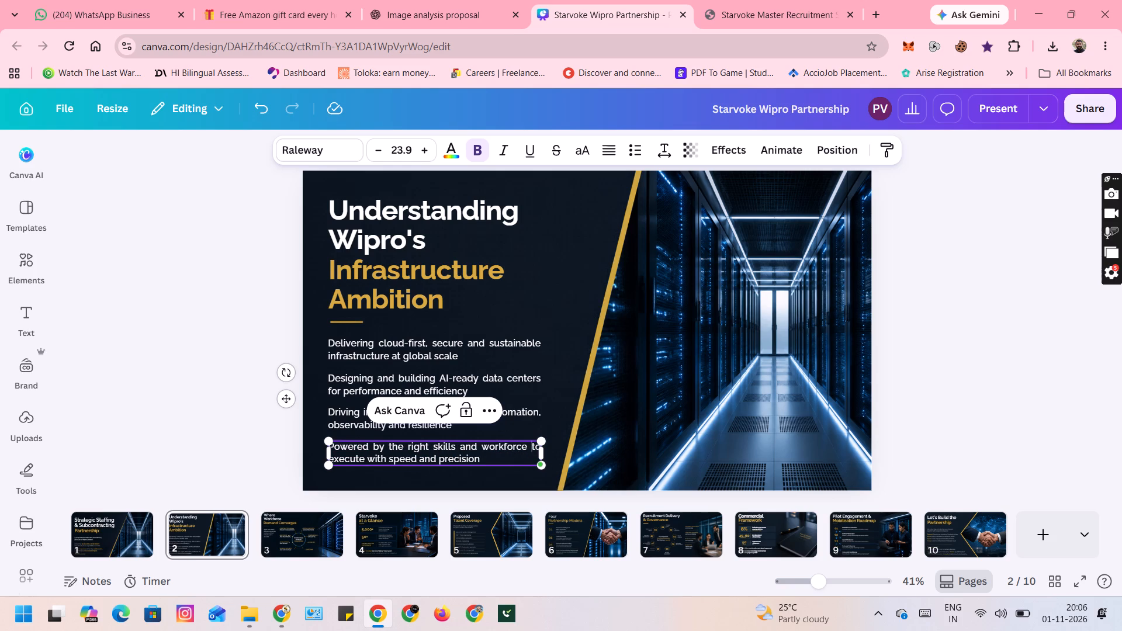
click(1028, 417)
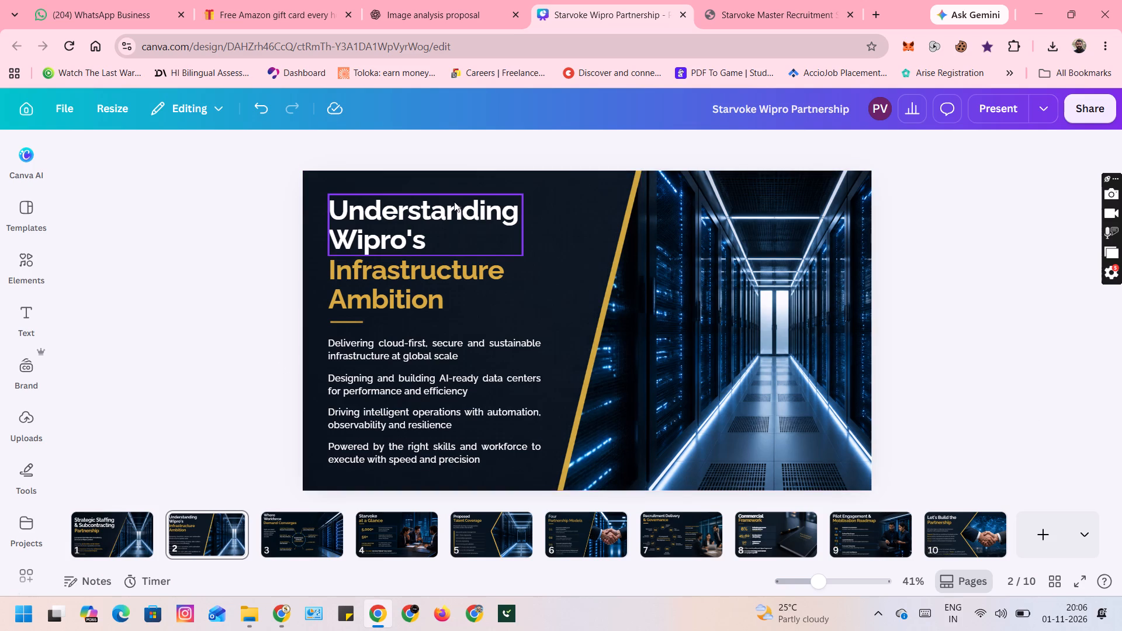
Widen the "Understanding Wipro's" heading box to the gold diagonal and replace the line break between its two words with spaces.
click(447, 220)
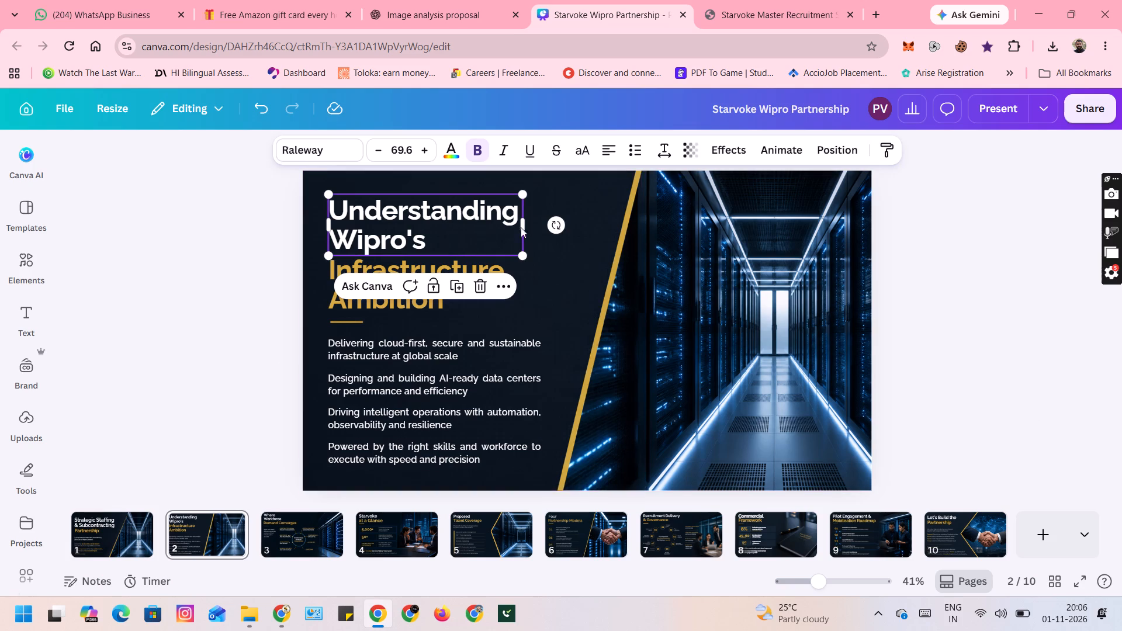
drag(525, 227, 590, 222)
drag(590, 222, 613, 221)
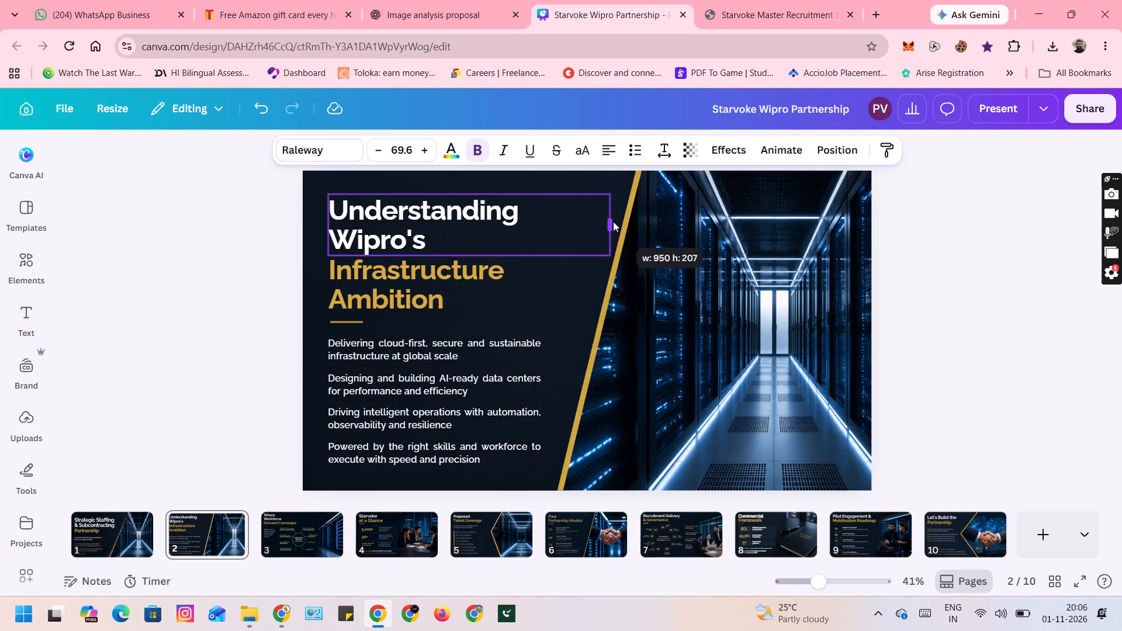
drag(613, 221, 624, 219)
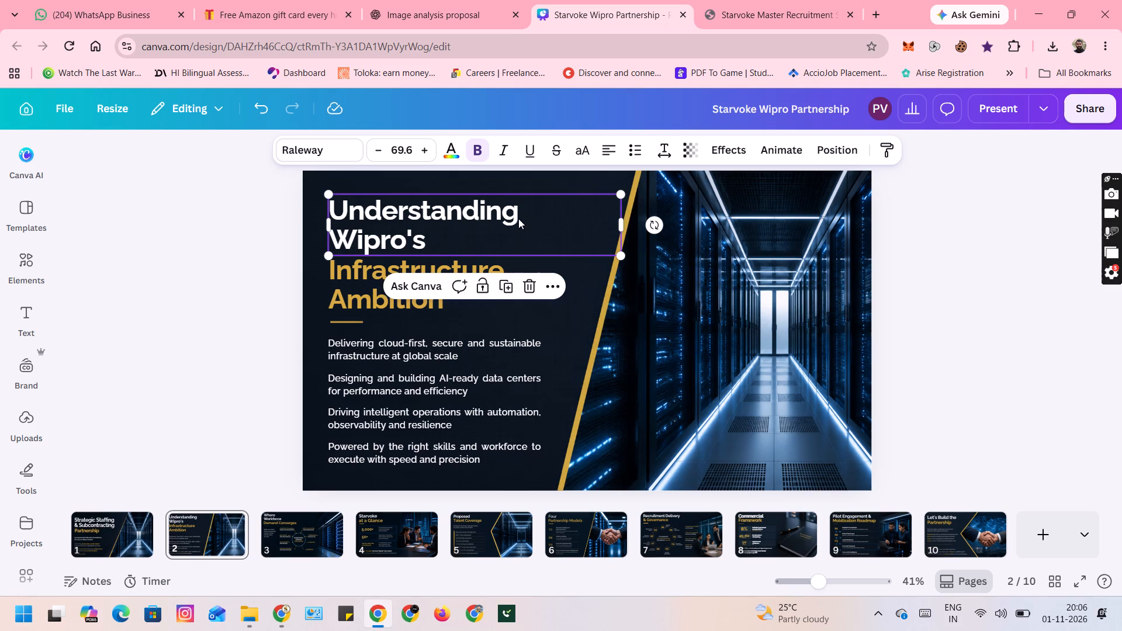
double_click(518, 217)
key(Right)
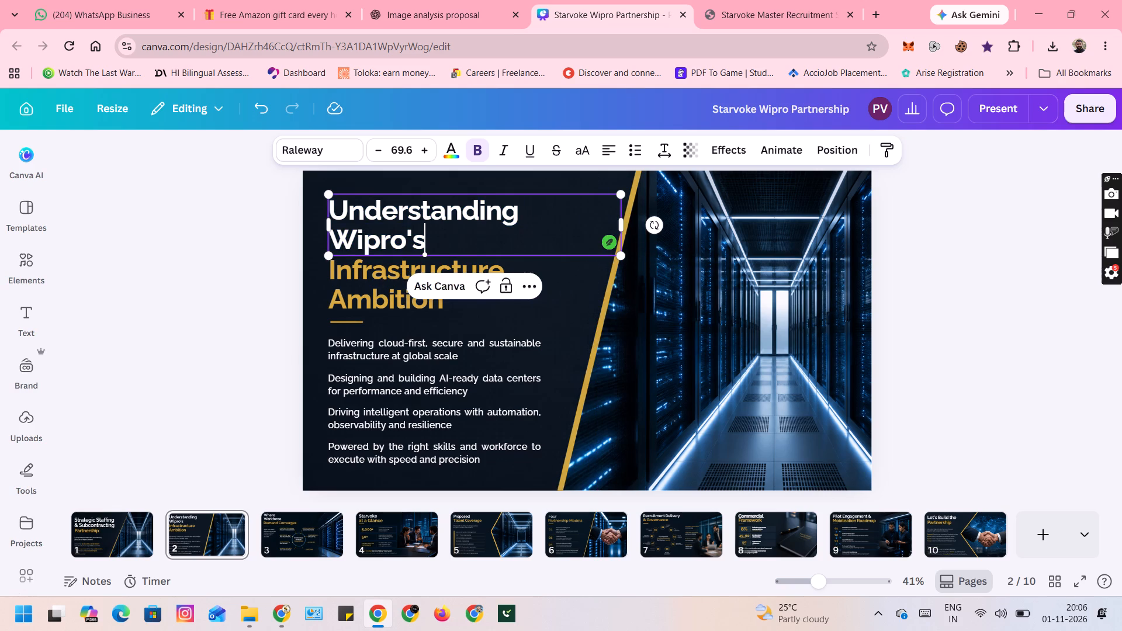
key(Left)
key(Left)
key(Left)
key(Left)
key(Left)
key(Left)
key(Left)
key(BackSpace)
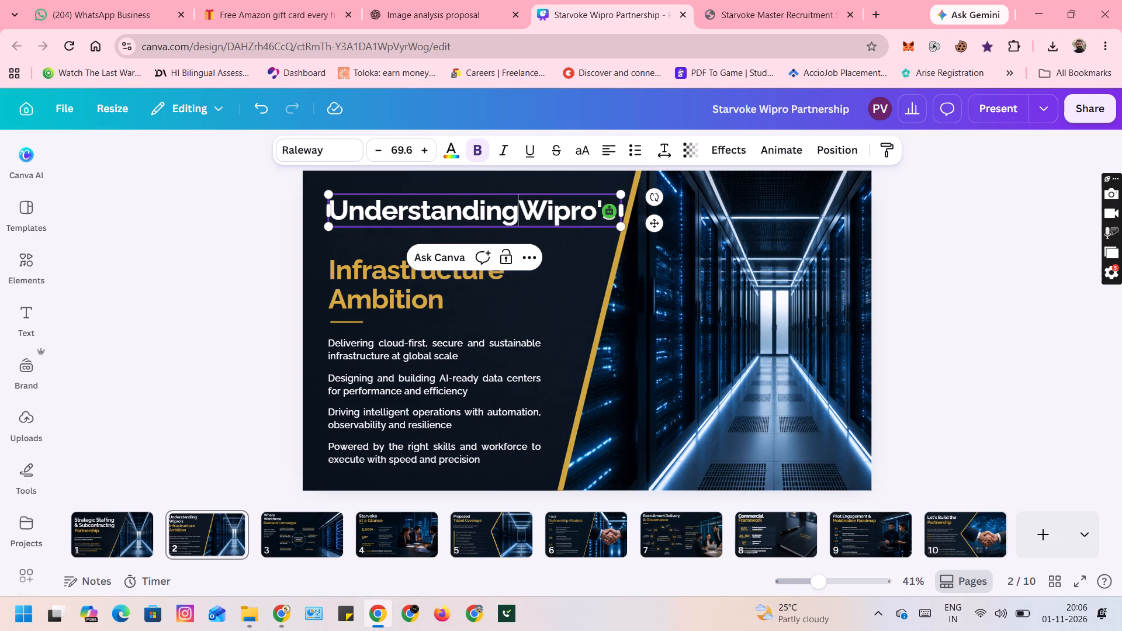
key(space)
key(space)
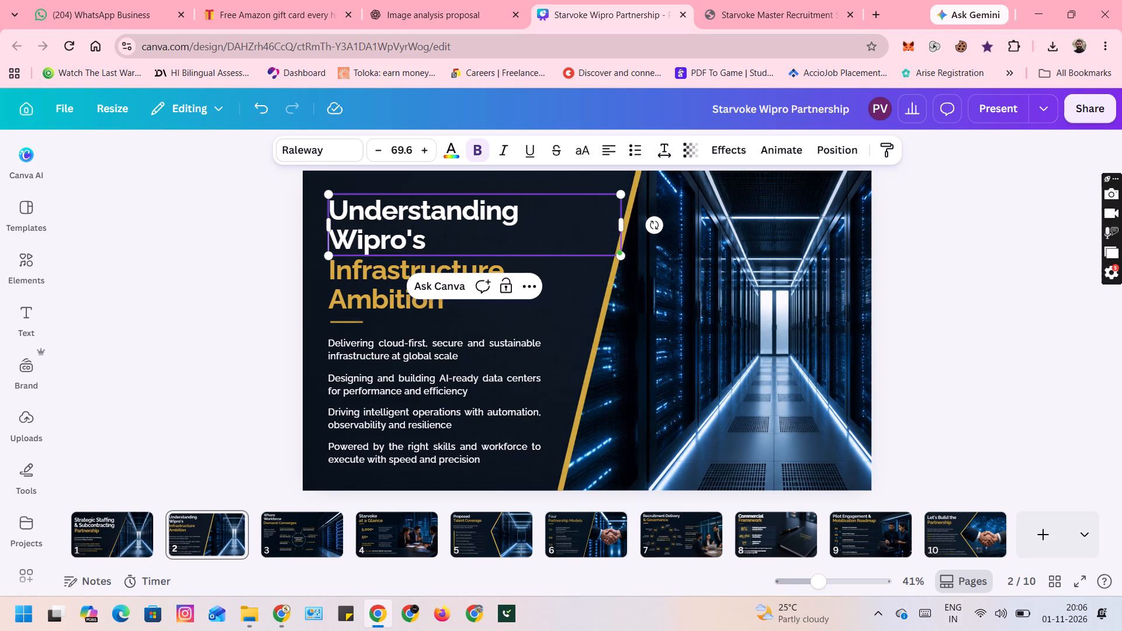
Reduce the "Infrastructure Ambition" heading to font size 49.6 and widen its box so the text fits on one line.
click(380, 283)
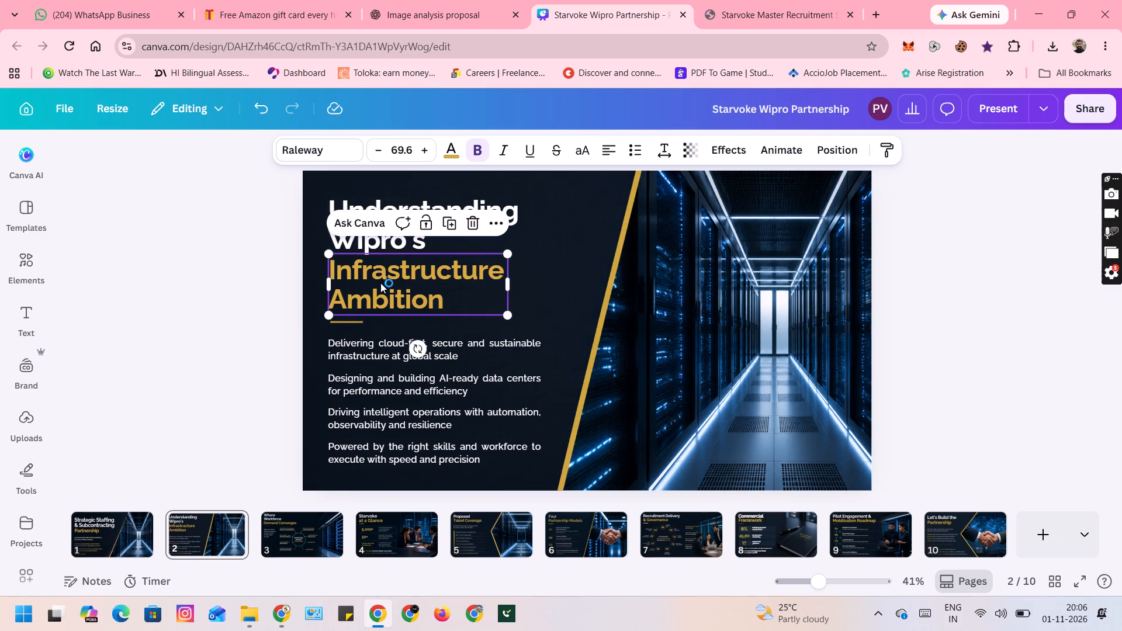
click(378, 147)
triple_click(378, 147)
click(378, 147)
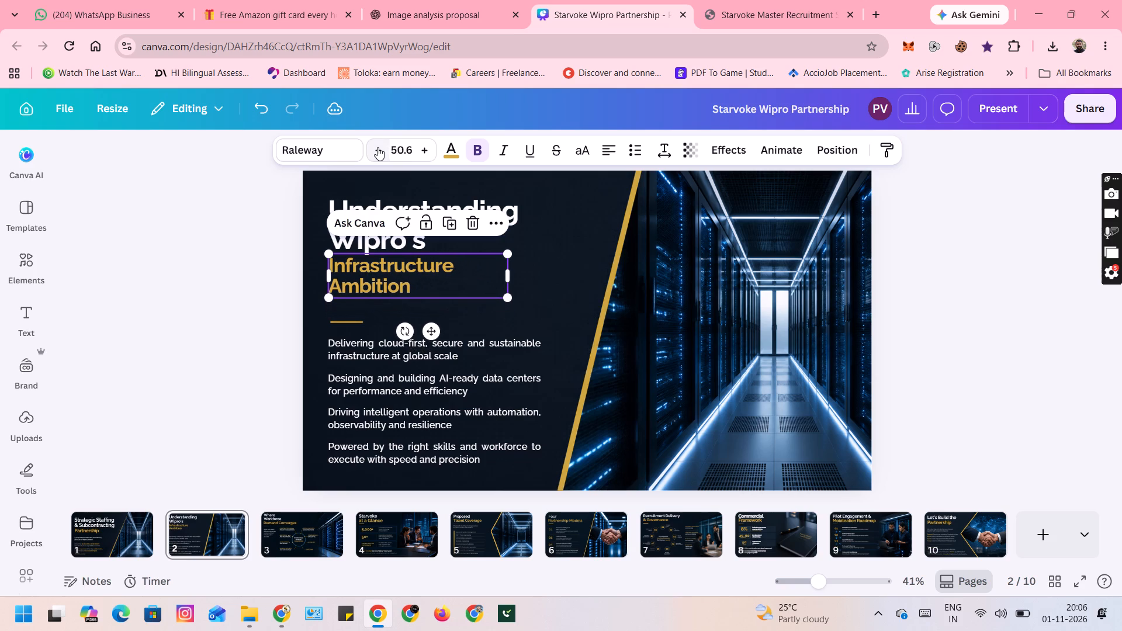
drag(513, 273, 579, 270)
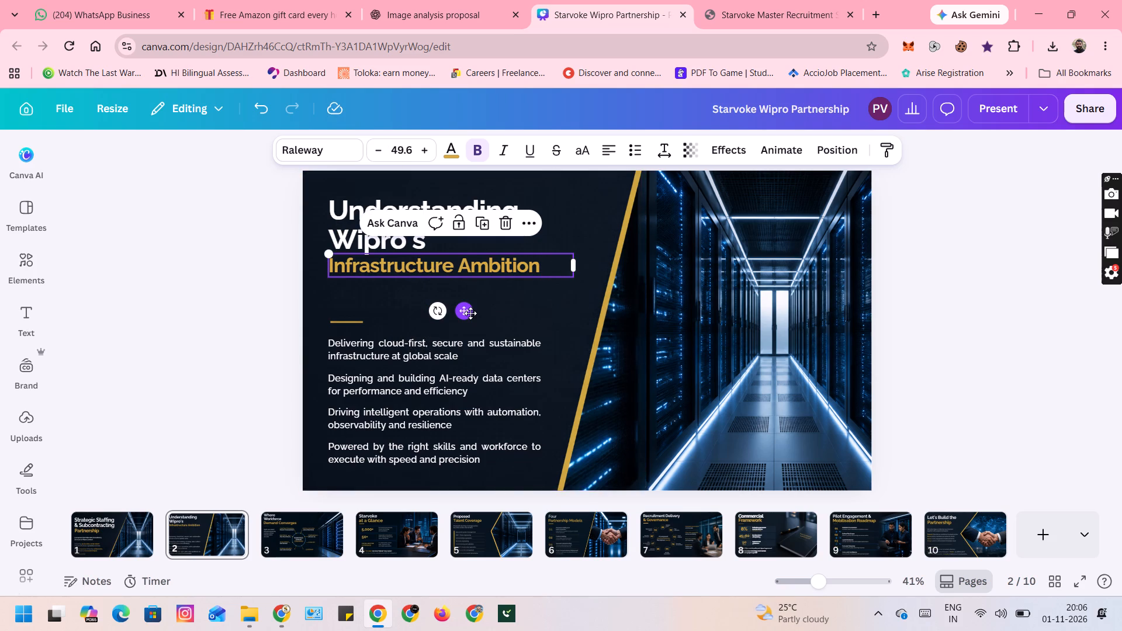
Move the "Infrastructure Ambition" heading down, leaving a clear gap below "Understanding Wipro's".
key(Down)
key(Down)
key(Down)
key(Down)
key(Down)
key(Down)
key(Down)
key(Down)
key(Down)
key(Down)
key(Down)
key(Down)
key(Down)
key(Down)
key(Down)
key(Down)
key(Down)
key(Down)
key(Down)
key(Down)
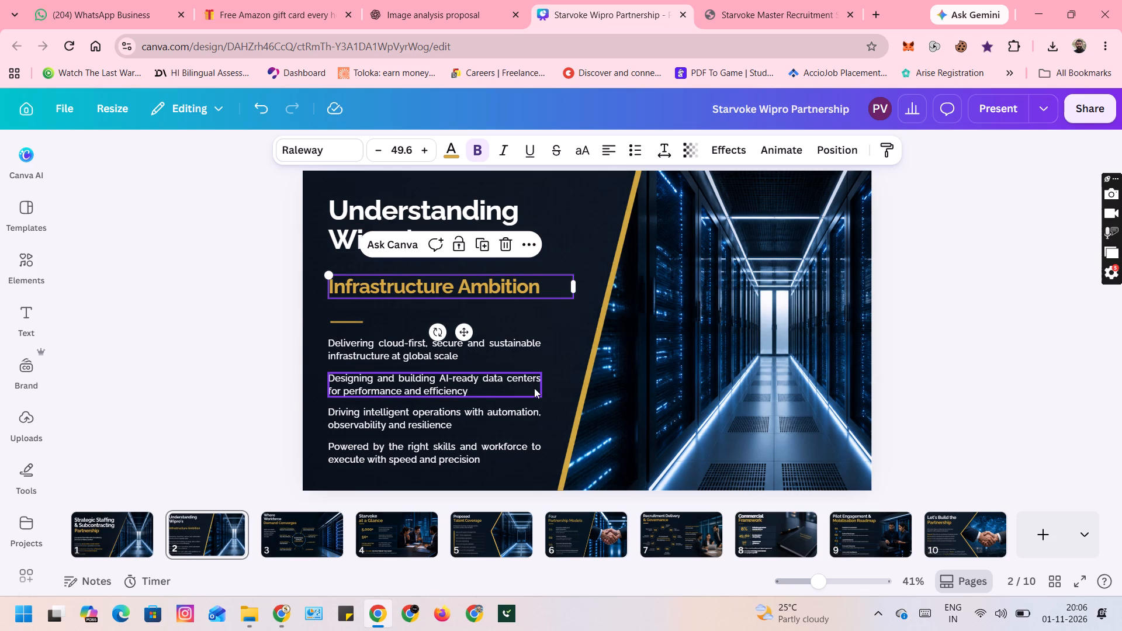
key(Up)
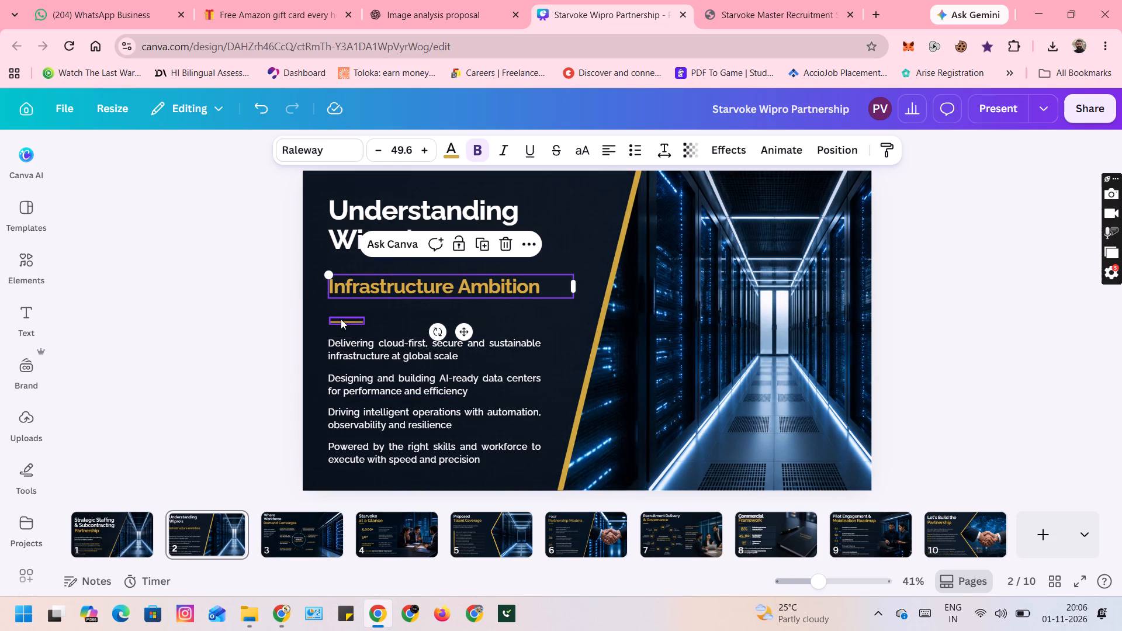
Move the short gold divider line up to sit just beneath the "Infrastructure Ambition" heading.
click(341, 319)
key(Up)
key(Up)
key(Up)
key(Up)
key(Up)
key(Up)
key(Up)
key(Up)
key(Up)
key(Up)
key(Up)
key(Up)
key(Up)
key(Up)
key(Up)
key(Up)
key(Up)
key(Up)
key(Up)
key(Up)
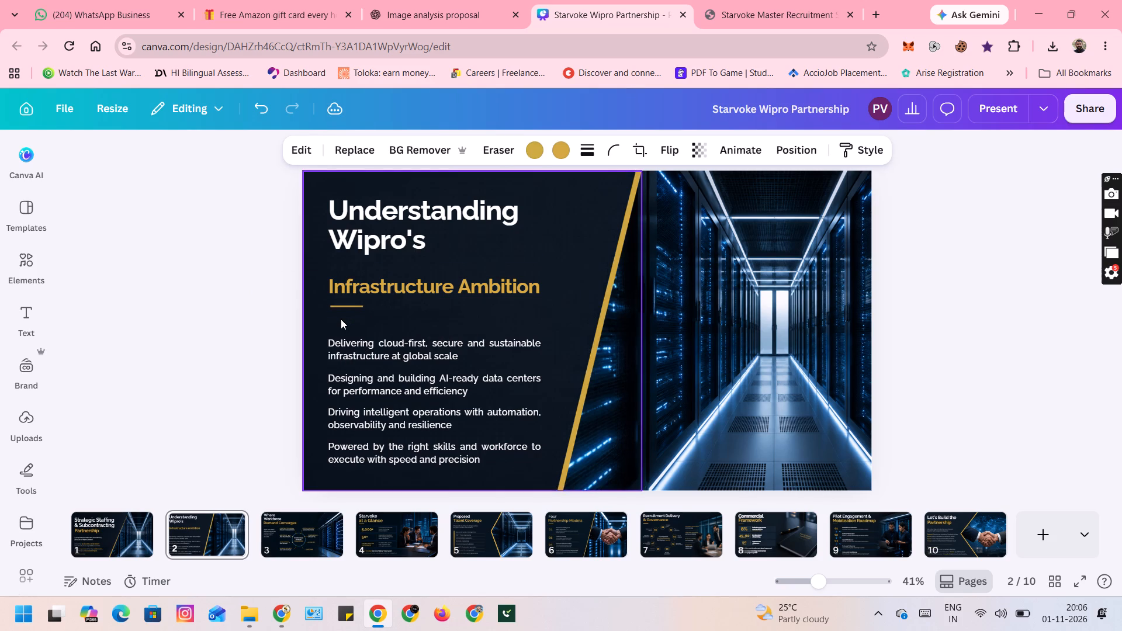
click(971, 351)
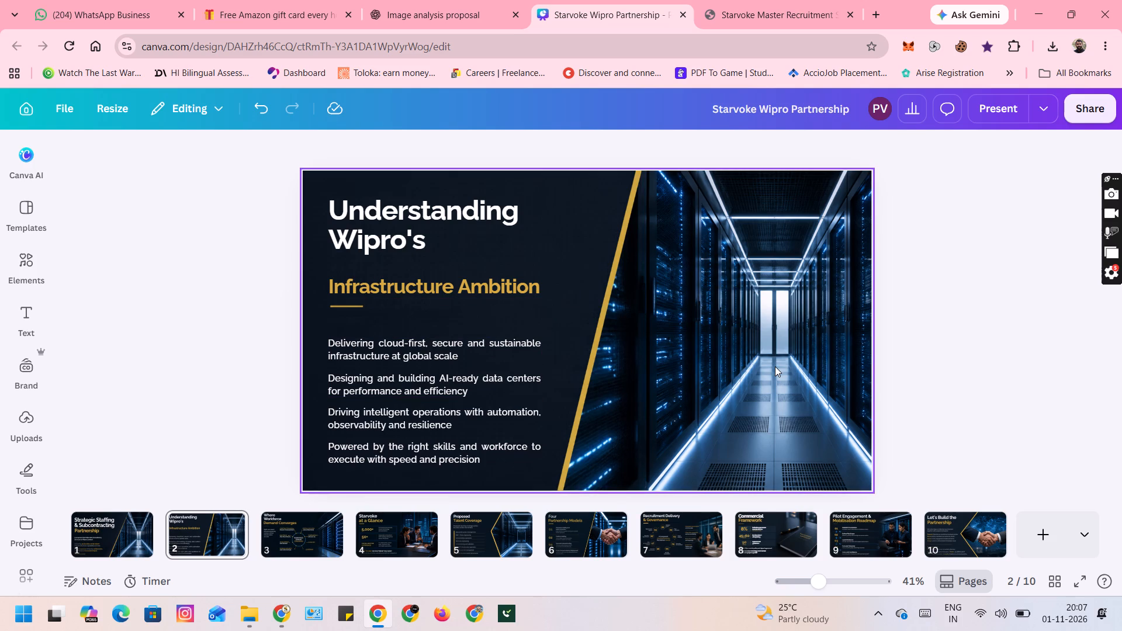
Go back to slide 1 and select the "A proposal from Starvoke Consultancy Services to Wipro Limited" text box.
click(175, 334)
key(Left)
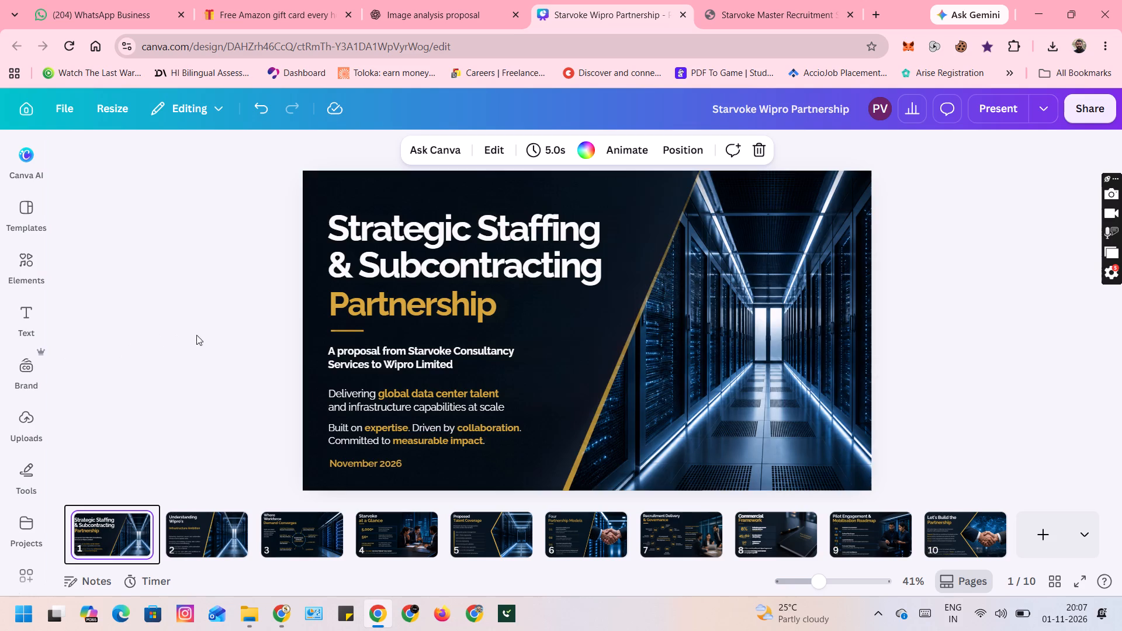
click(427, 359)
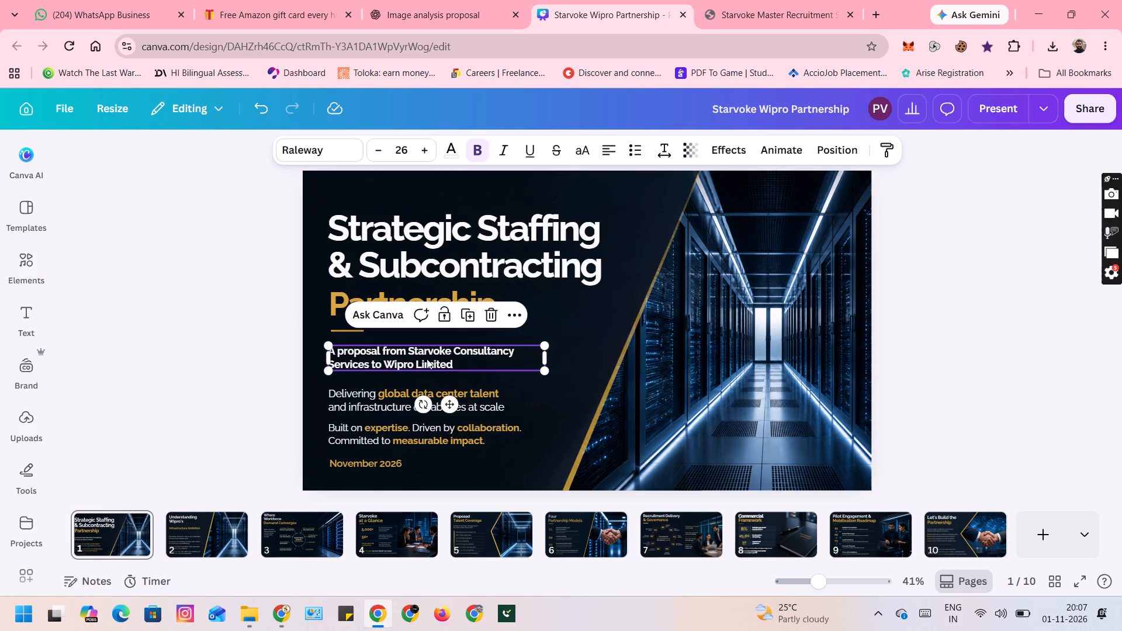
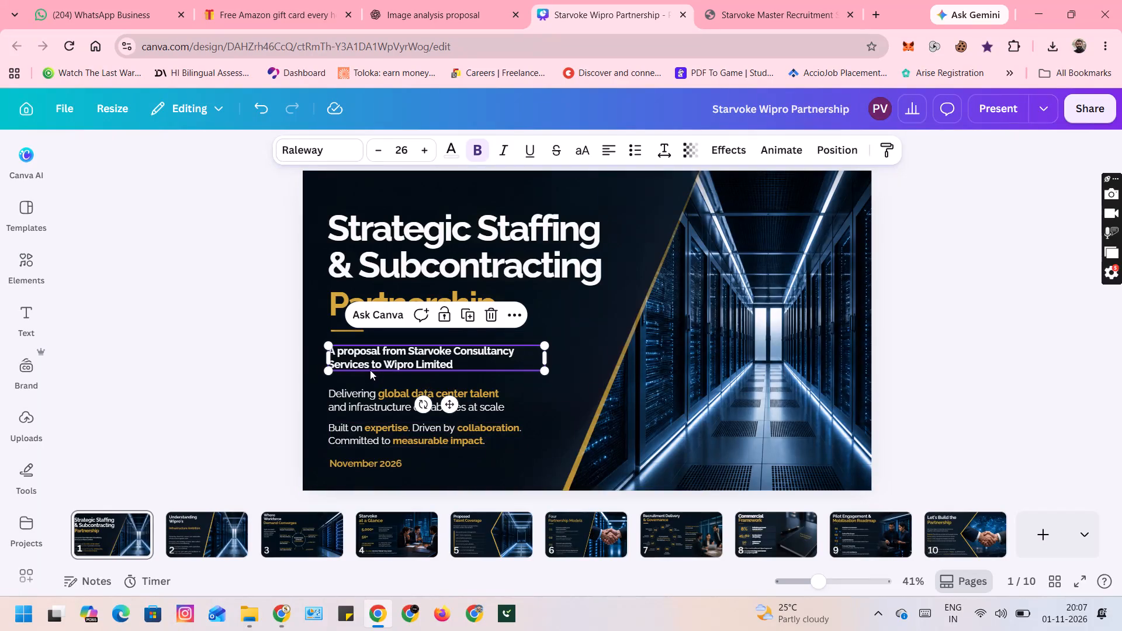
Widen the "Delivering global data center talent" and "Built on expertise" text boxes on slide 1 to match the proposal text box's width.
click(365, 407)
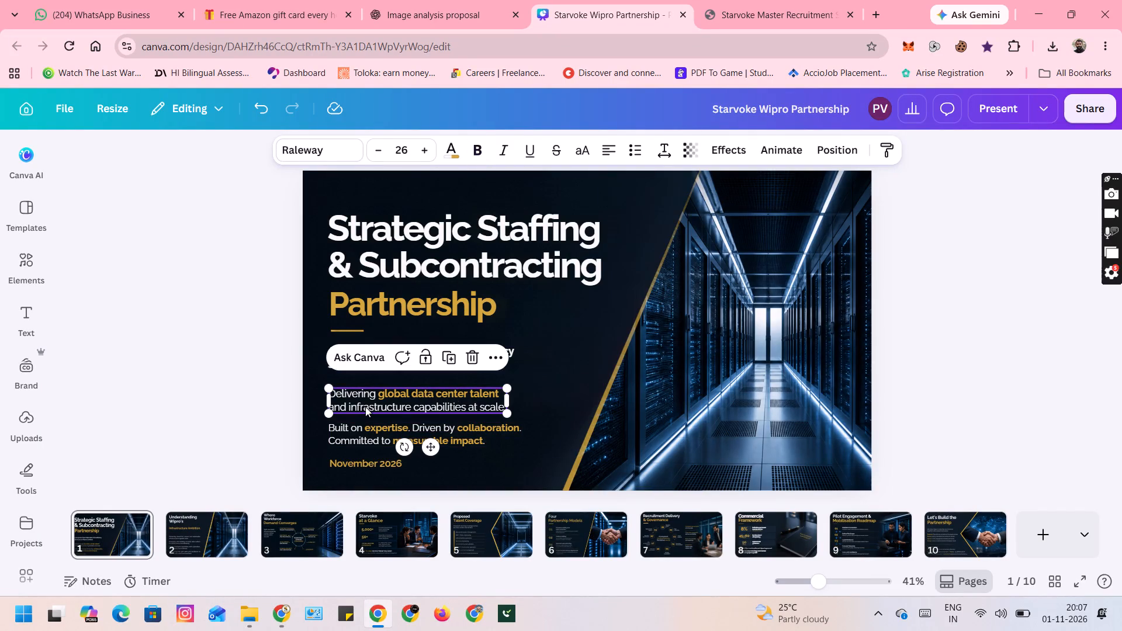
click(506, 399)
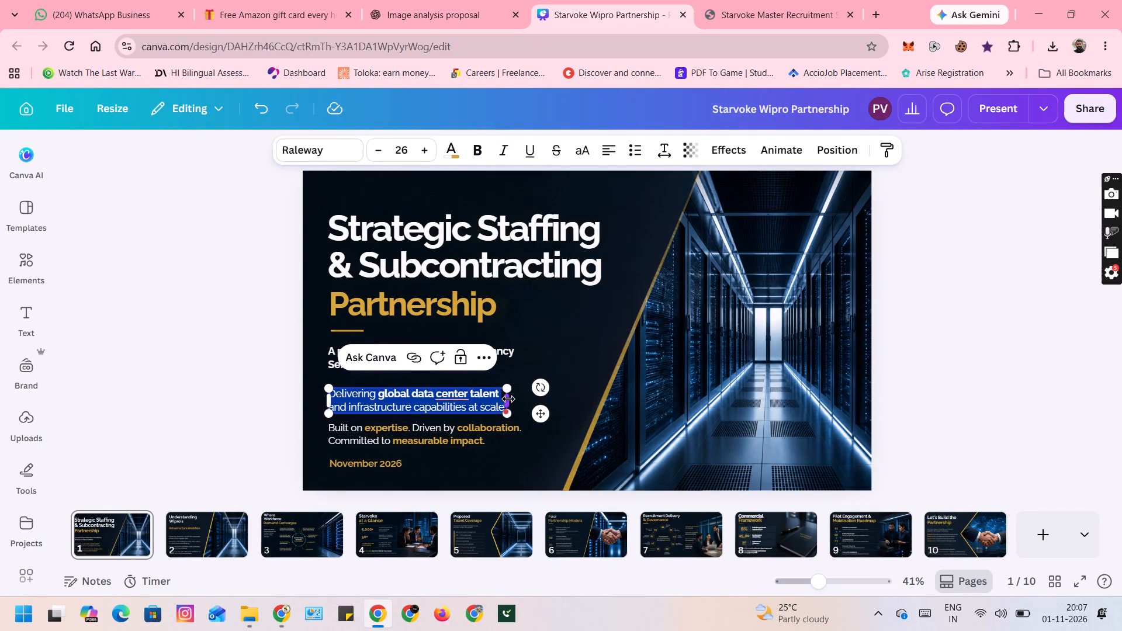
drag(508, 399, 538, 394)
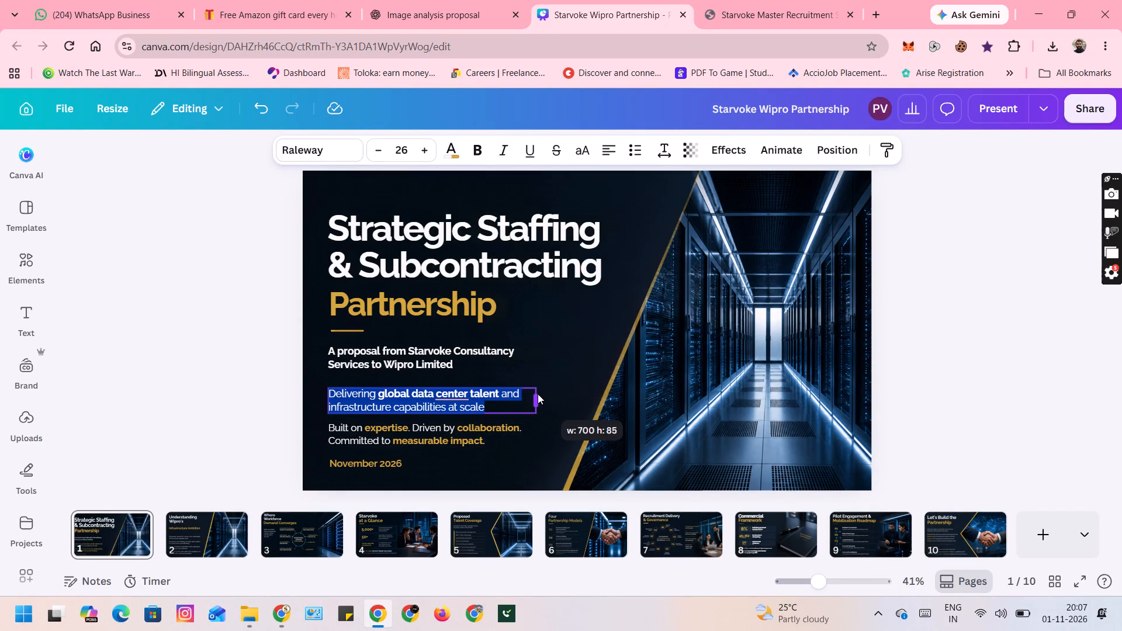
drag(538, 394, 546, 393)
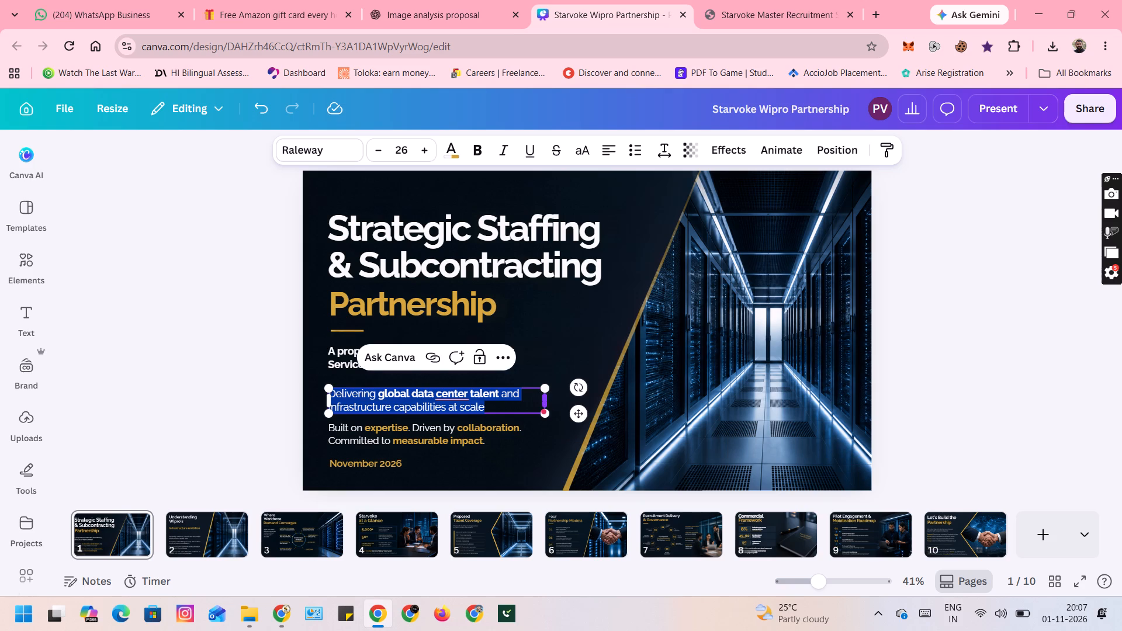
click(448, 434)
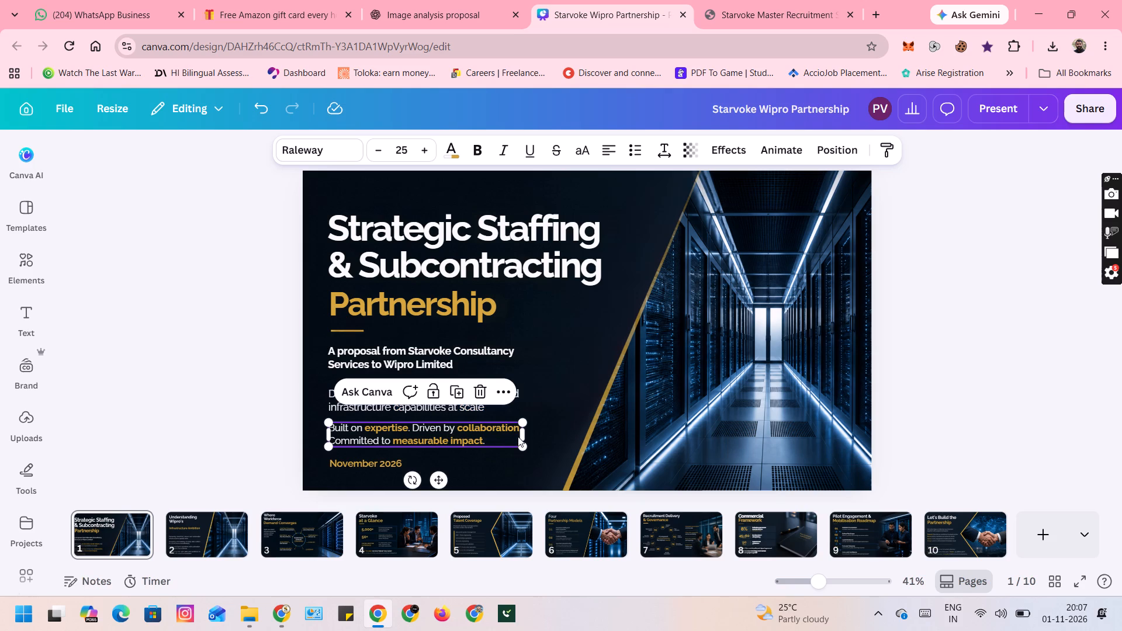
drag(524, 436, 540, 433)
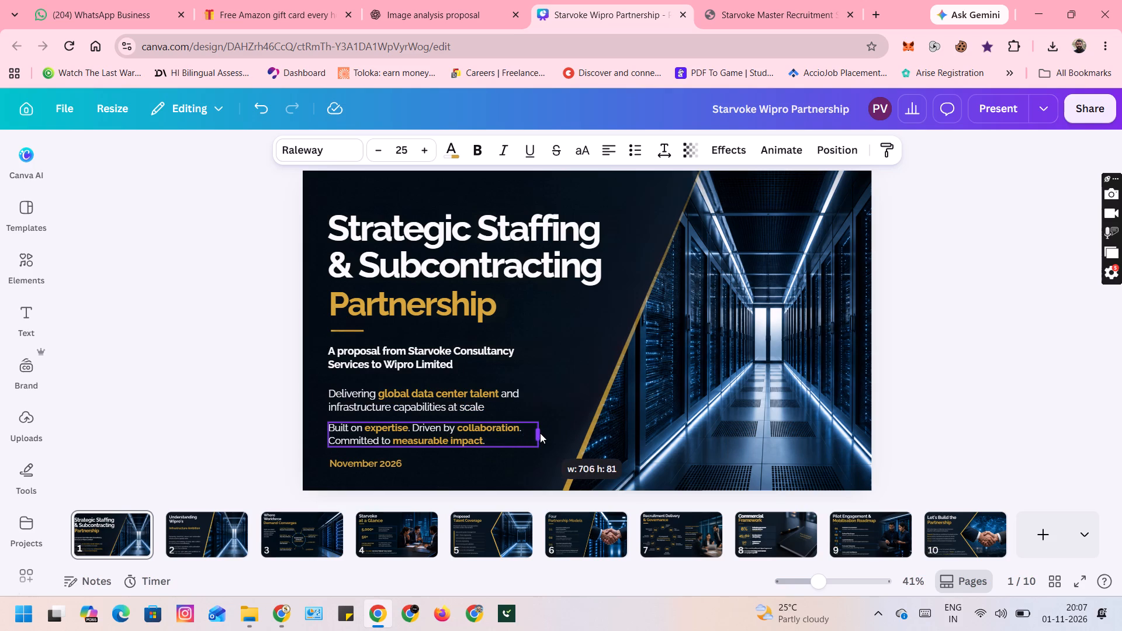
drag(540, 433, 546, 431)
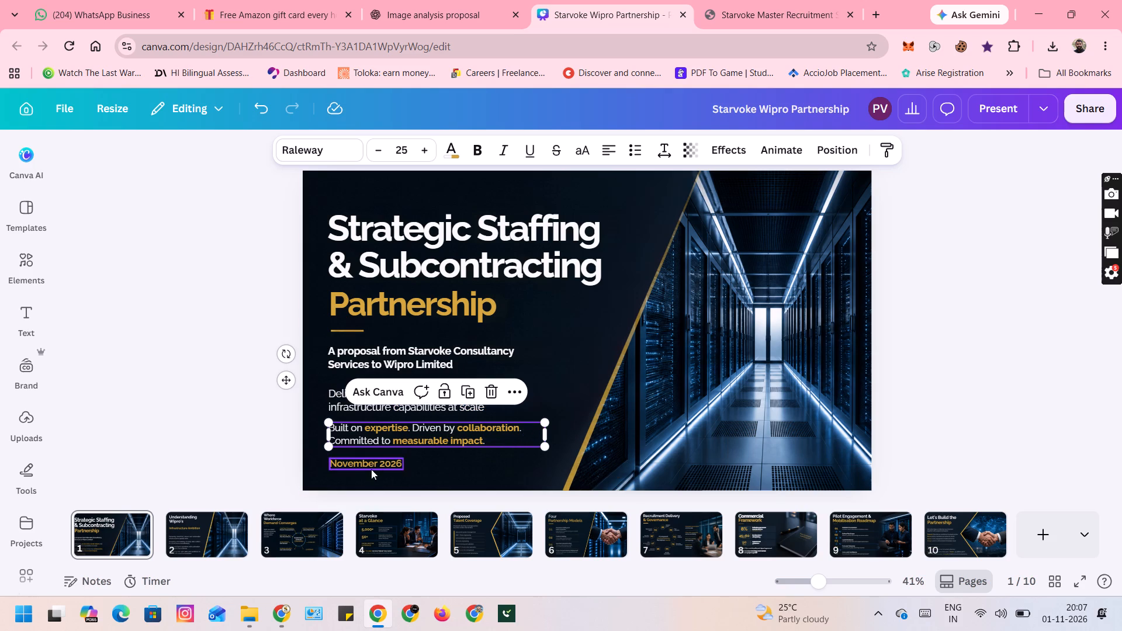
Justify the three slide 1 paragraphs: "A proposal from Starvoke", "Delivering global data center talent" and "Built on expertise".
click(373, 359)
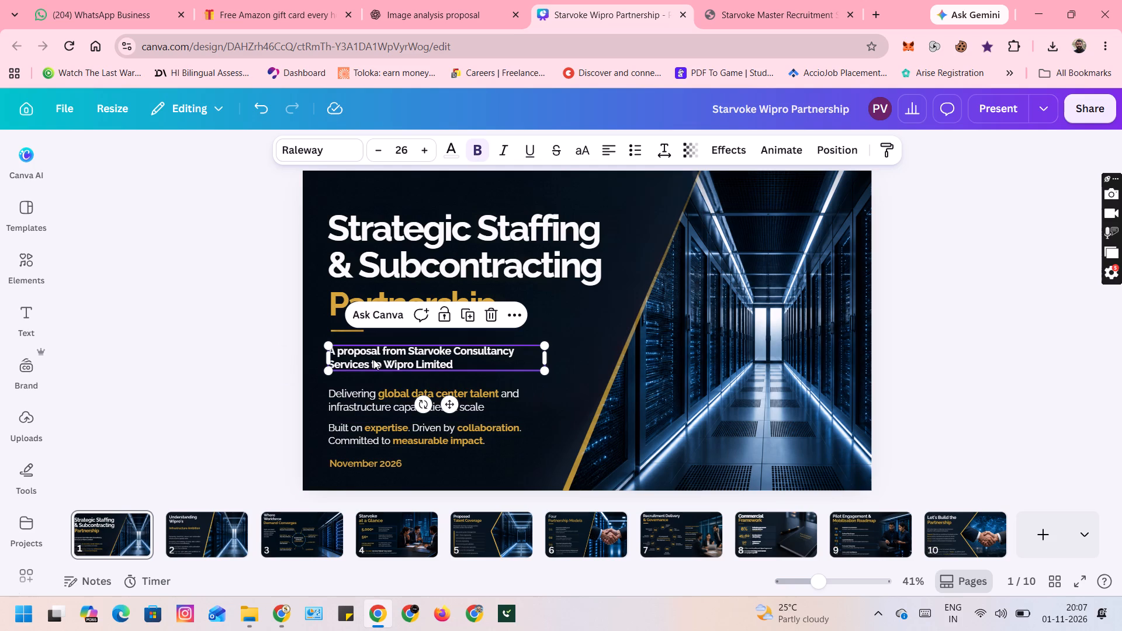
click(600, 155)
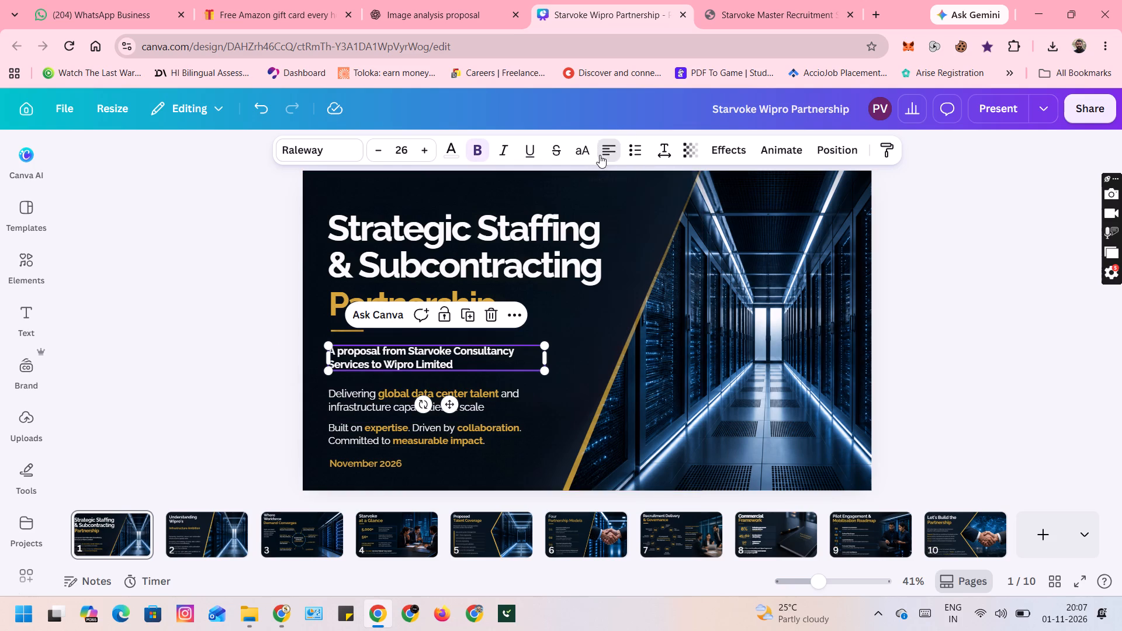
click(600, 155)
click(600, 155)
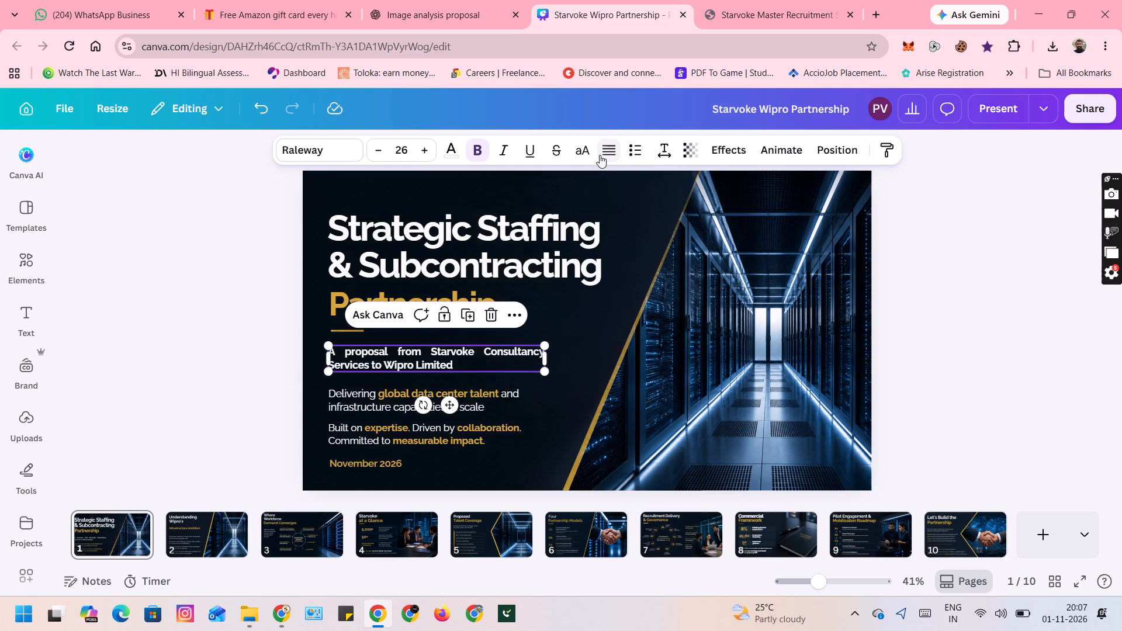
click(492, 401)
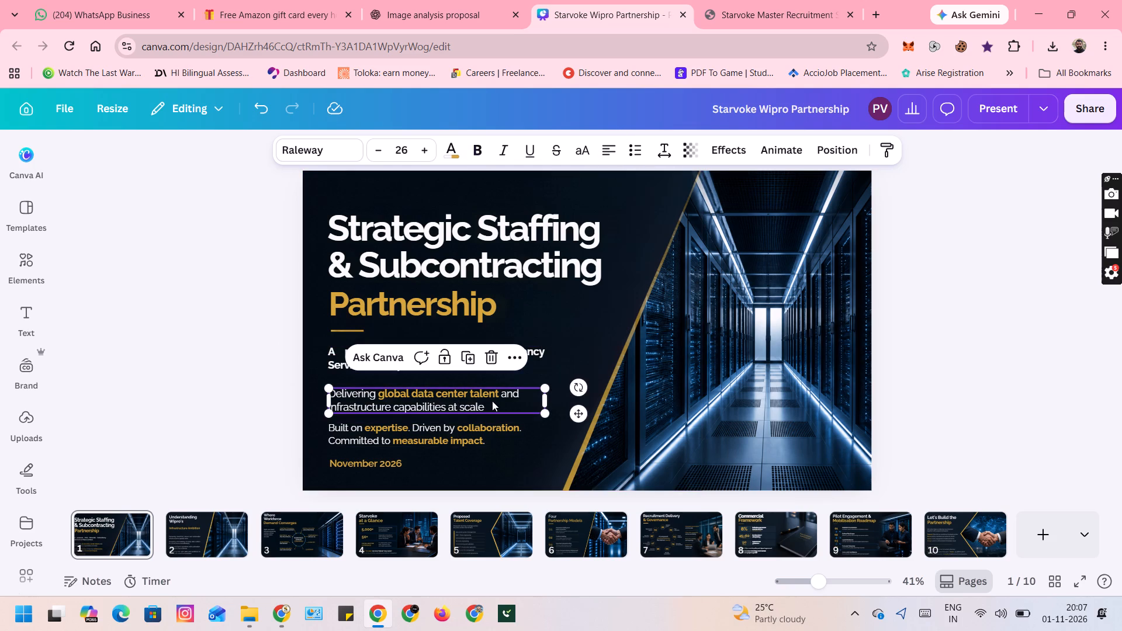
click(608, 153)
click(608, 153)
click(608, 153)
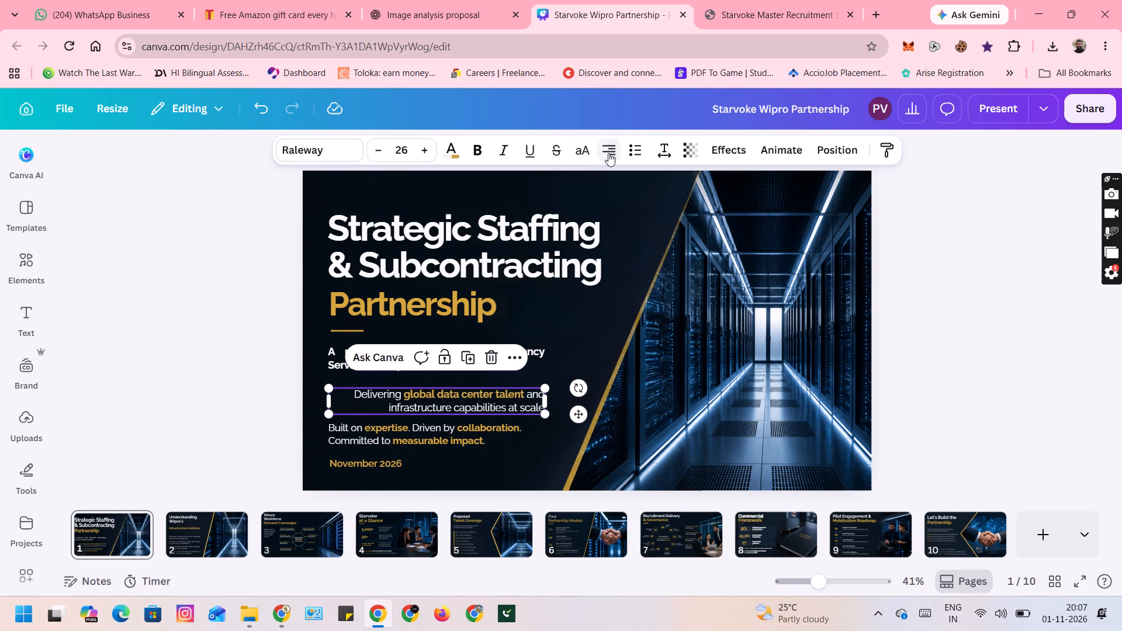
click(502, 432)
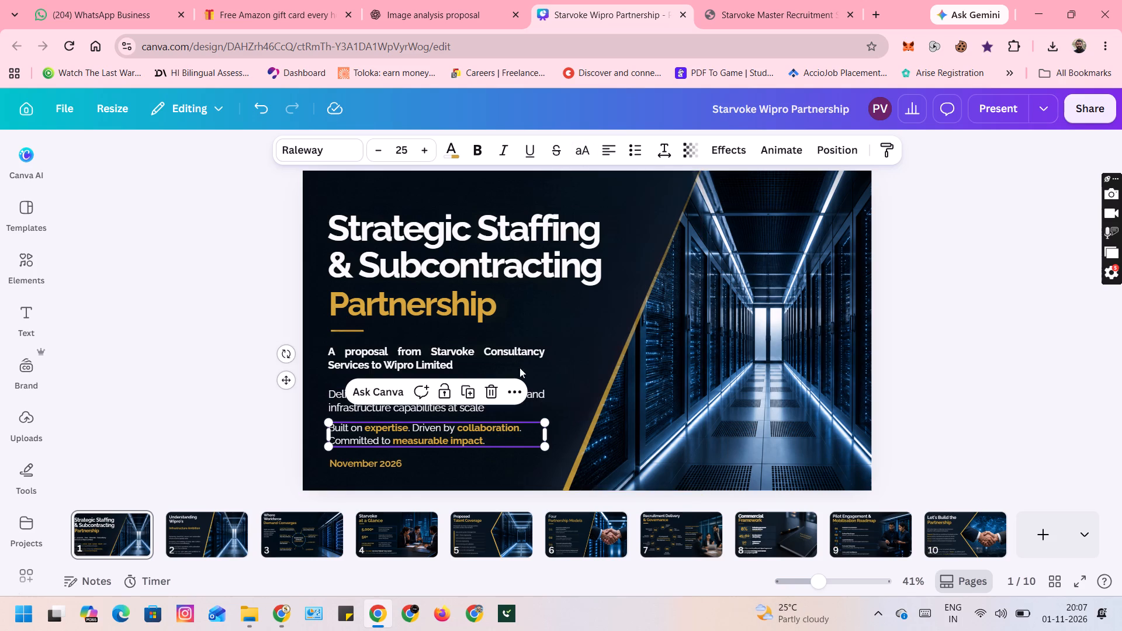
click(604, 154)
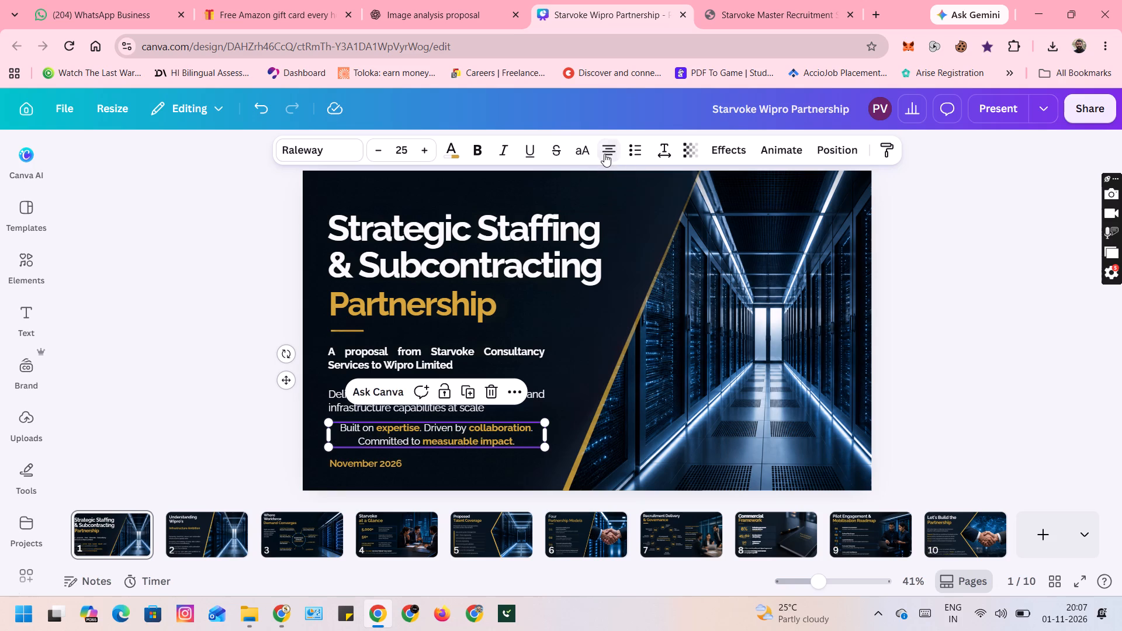
click(604, 154)
click(604, 154)
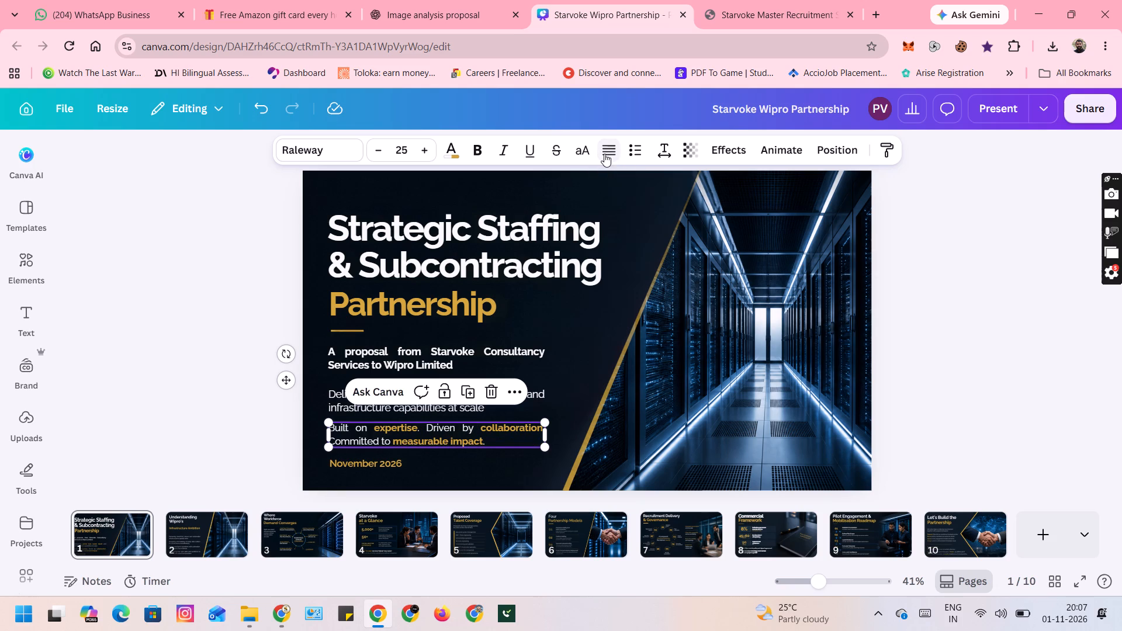
click(947, 401)
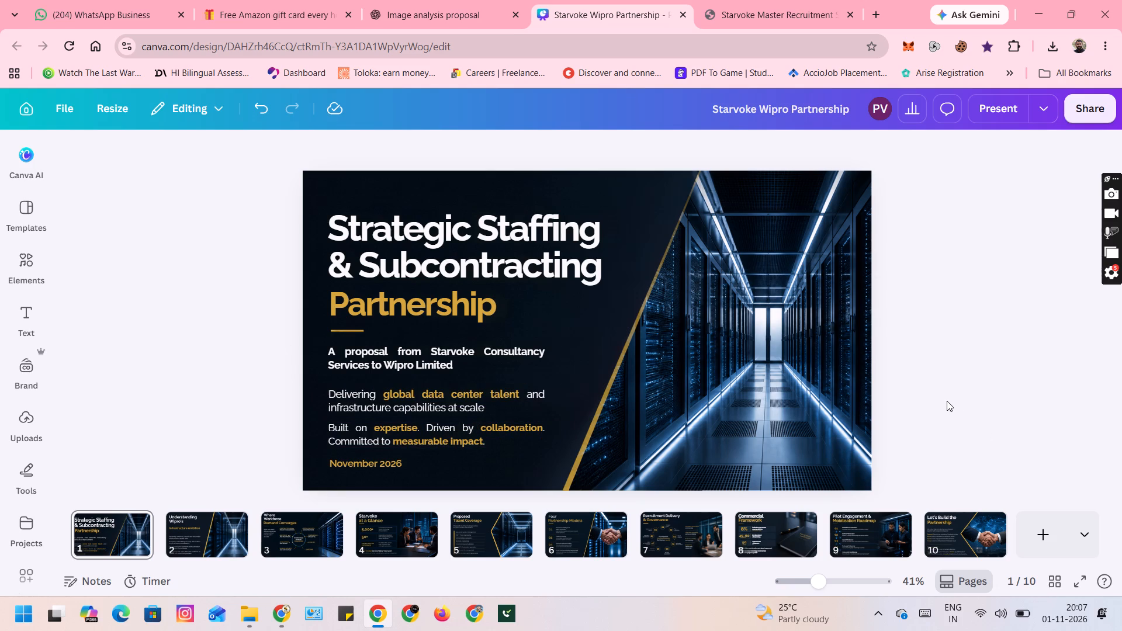
Go to slide 3 and reduce the "Demand Converges" heading to font size 51.5.
key(Right)
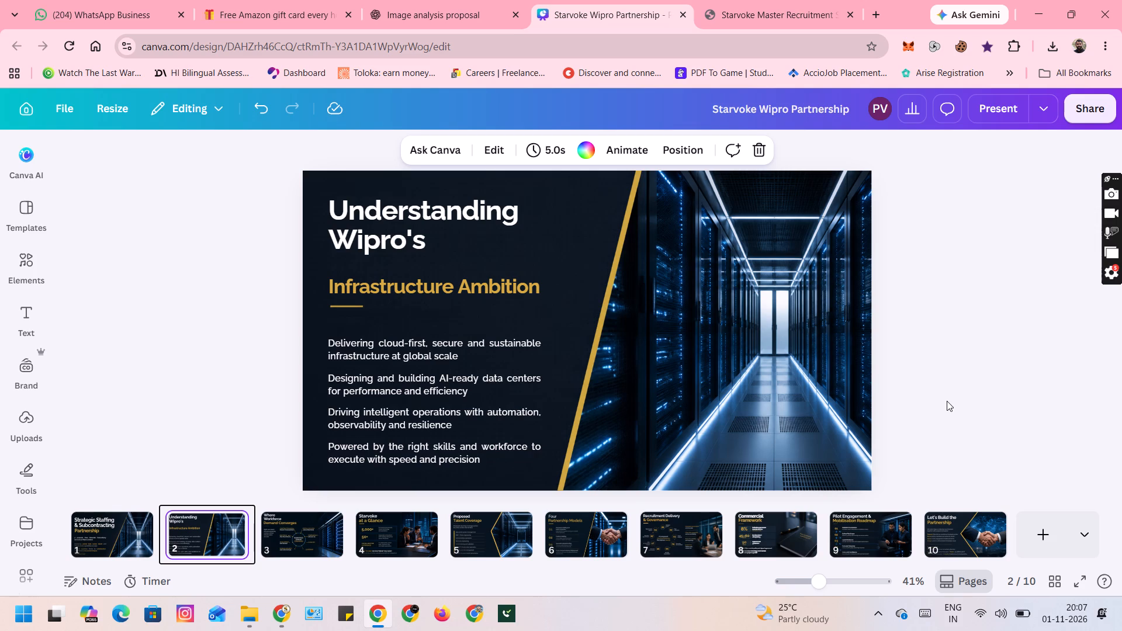
key(Right)
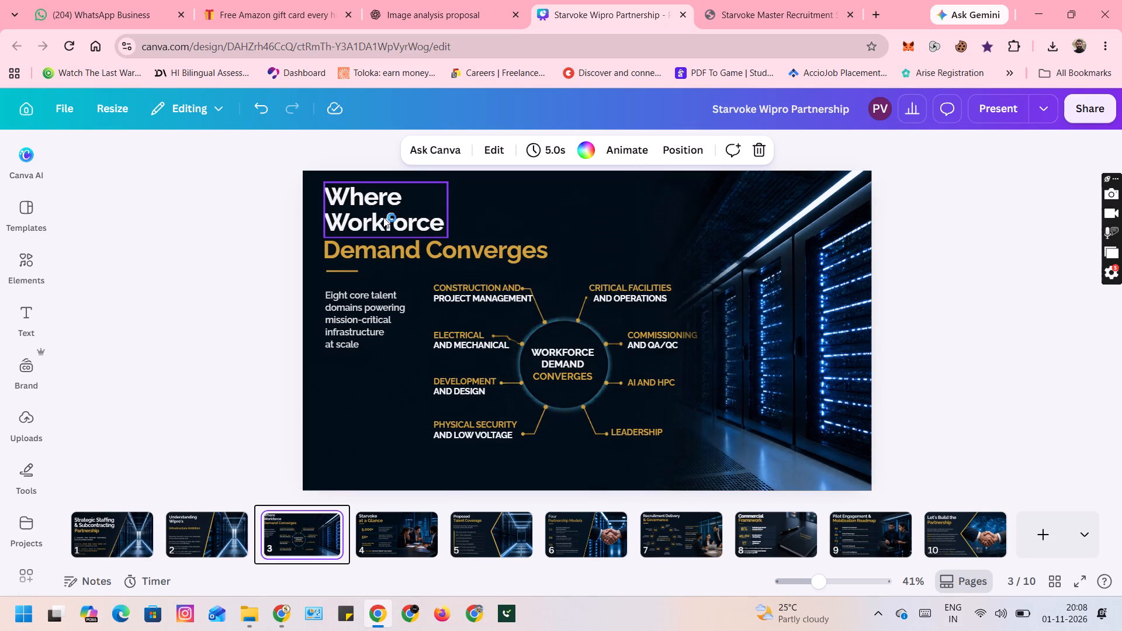
click(382, 259)
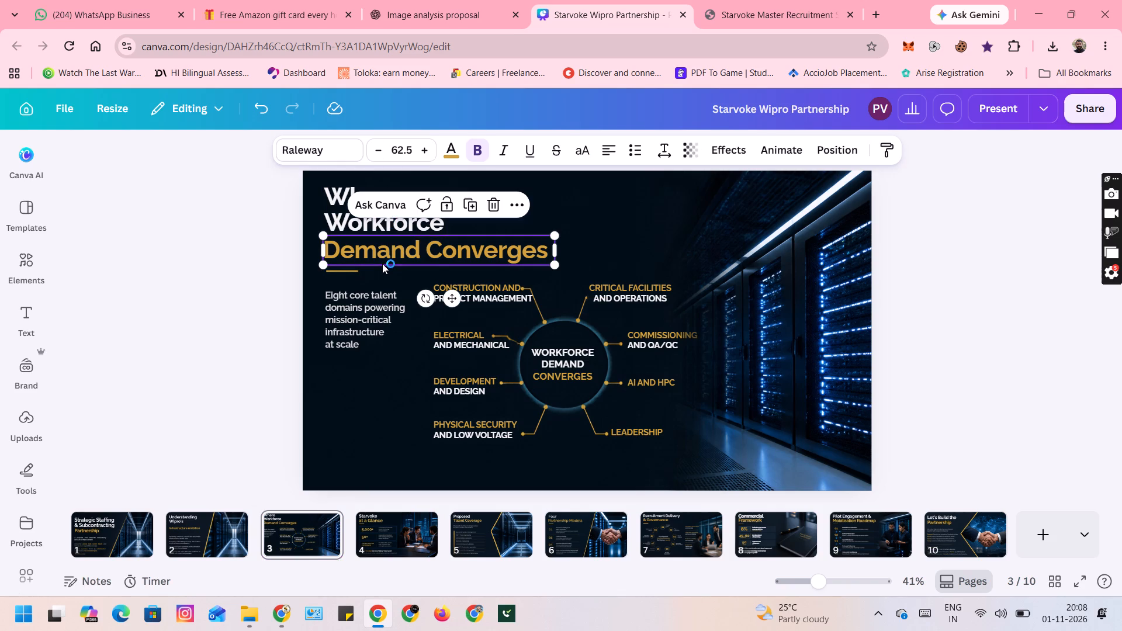
click(377, 152)
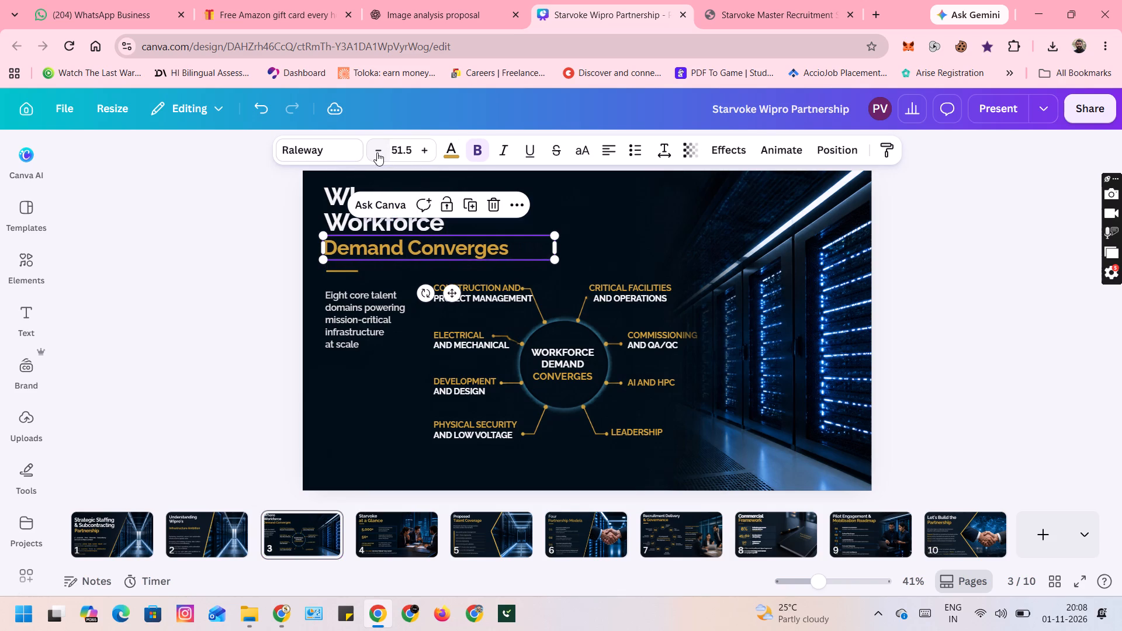
Nudge the short gold divider line beneath "Demand Converges" up very slightly.
click(352, 270)
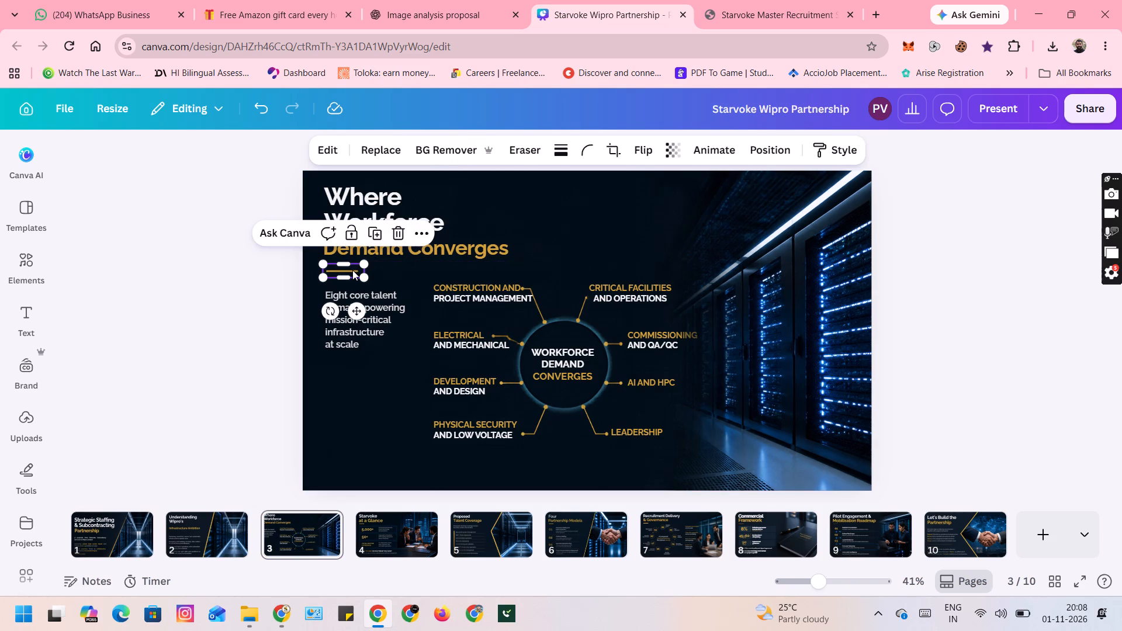
key(Up)
key(Up)
Nudge the "Demand Converges" heading down slightly, leaving a clearer gap below "Where Workforce".
click(373, 251)
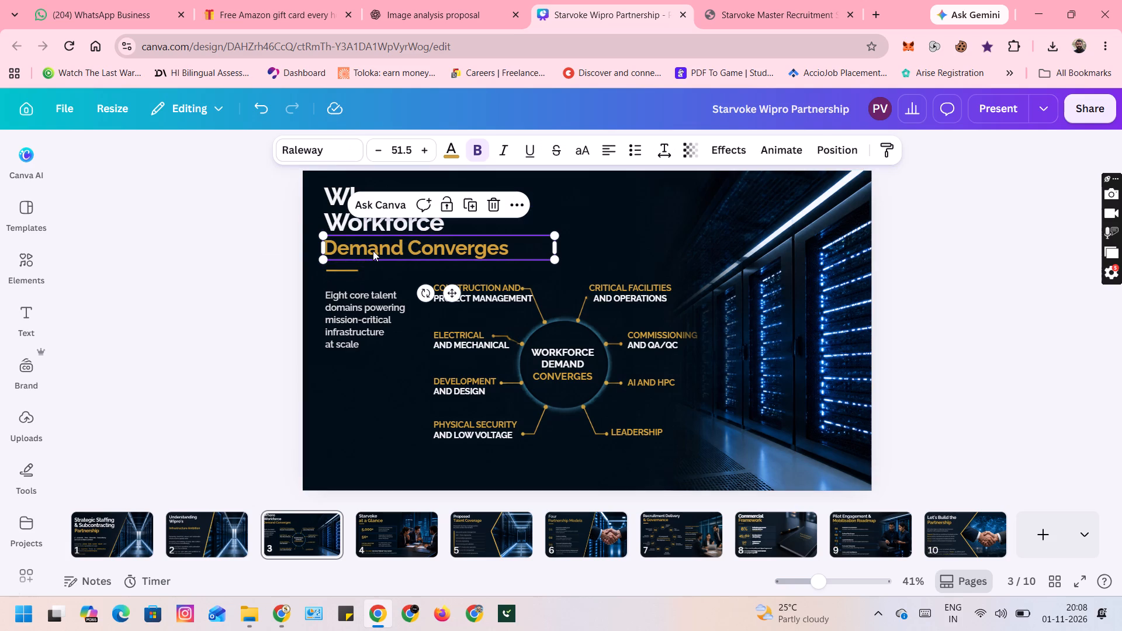
key(Down)
key(Down)
key(Down)
key(Down)
key(Down)
key(Down)
key(Down)
key(Down)
key(Down)
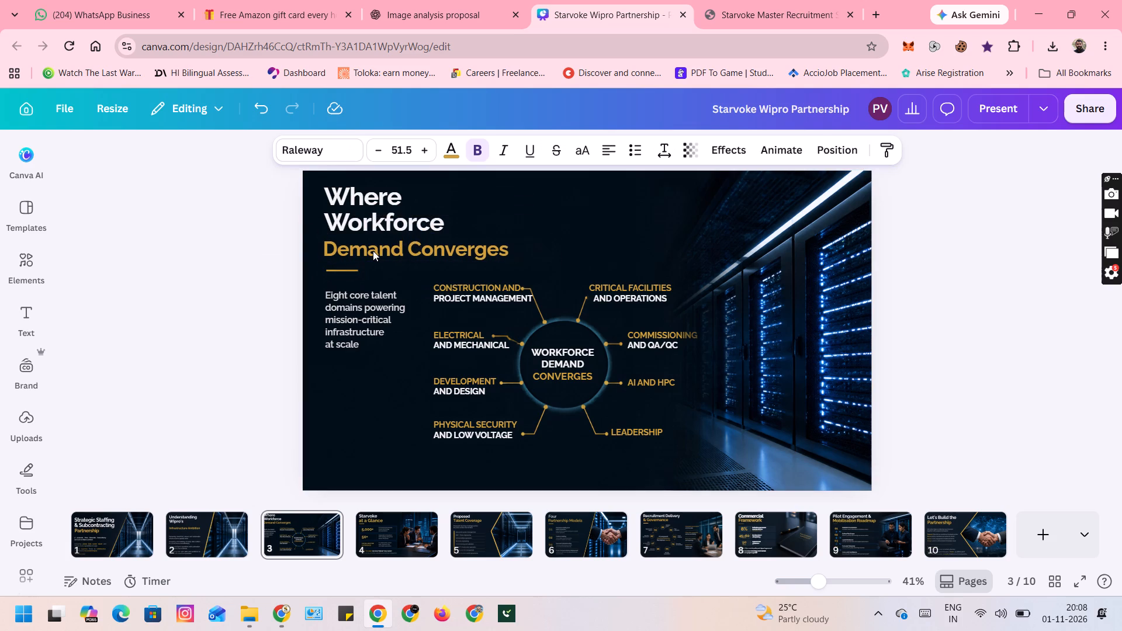
key(Down)
key(Down)
key(Down)
key(Down)
key(Down)
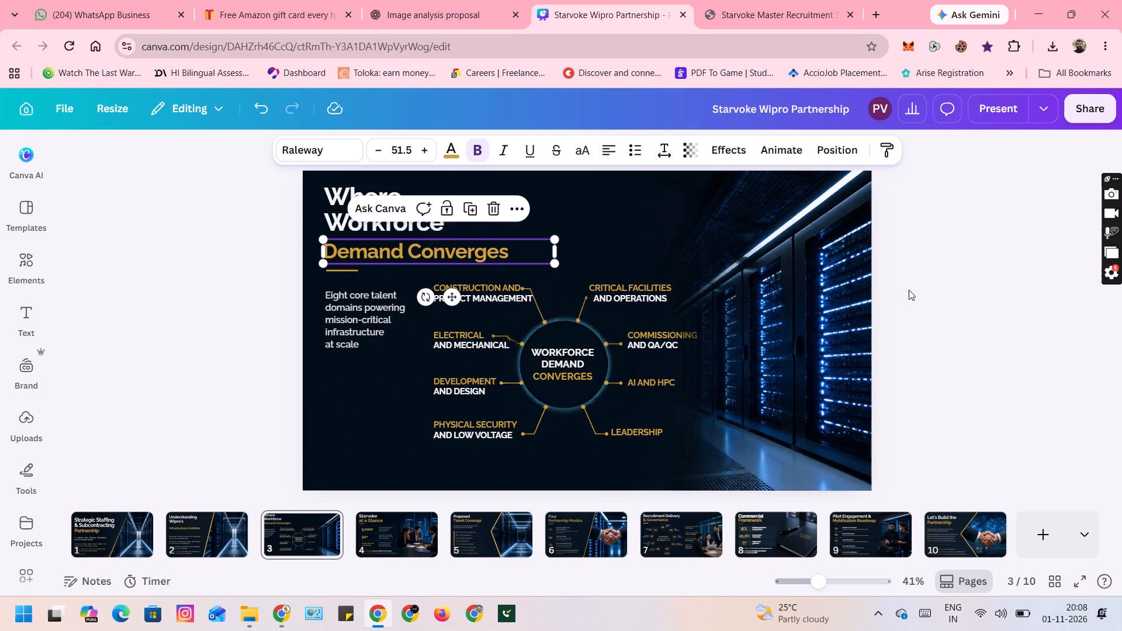
click(955, 311)
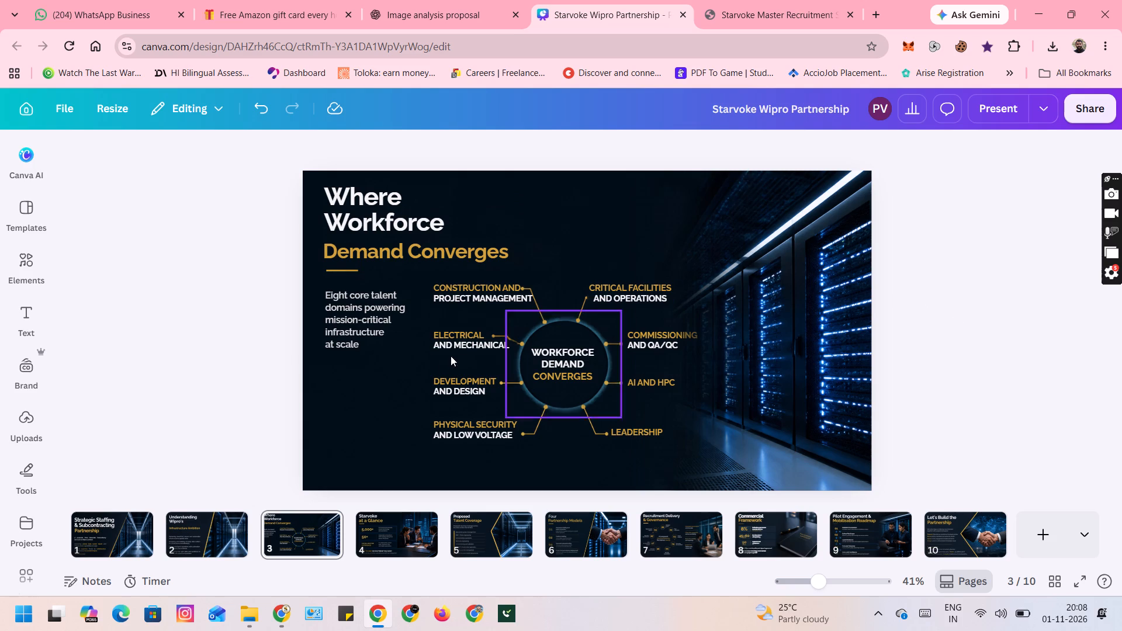
Justify the "Eight core talent domains" paragraph on slide 3 and slightly adjust its text box width.
click(370, 323)
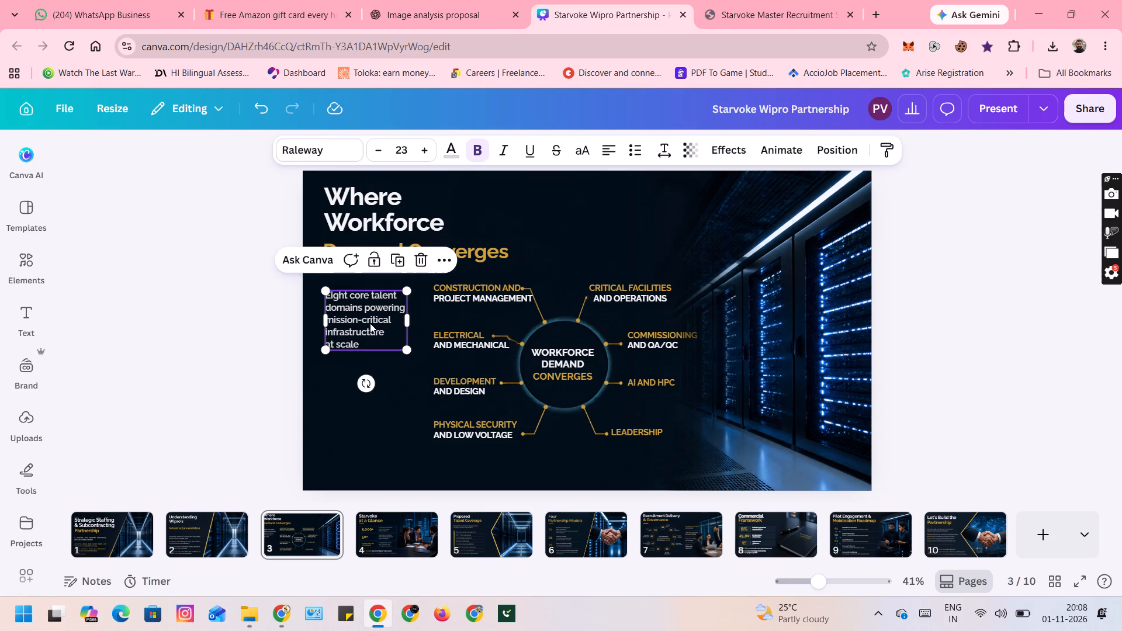
click(614, 151)
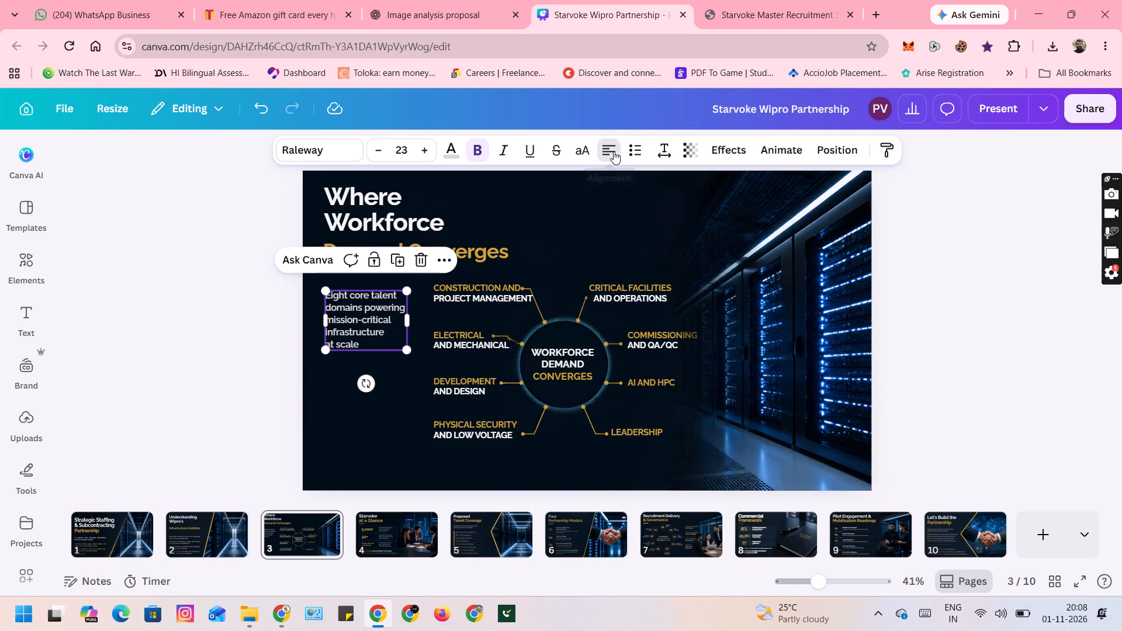
click(614, 151)
click(614, 151)
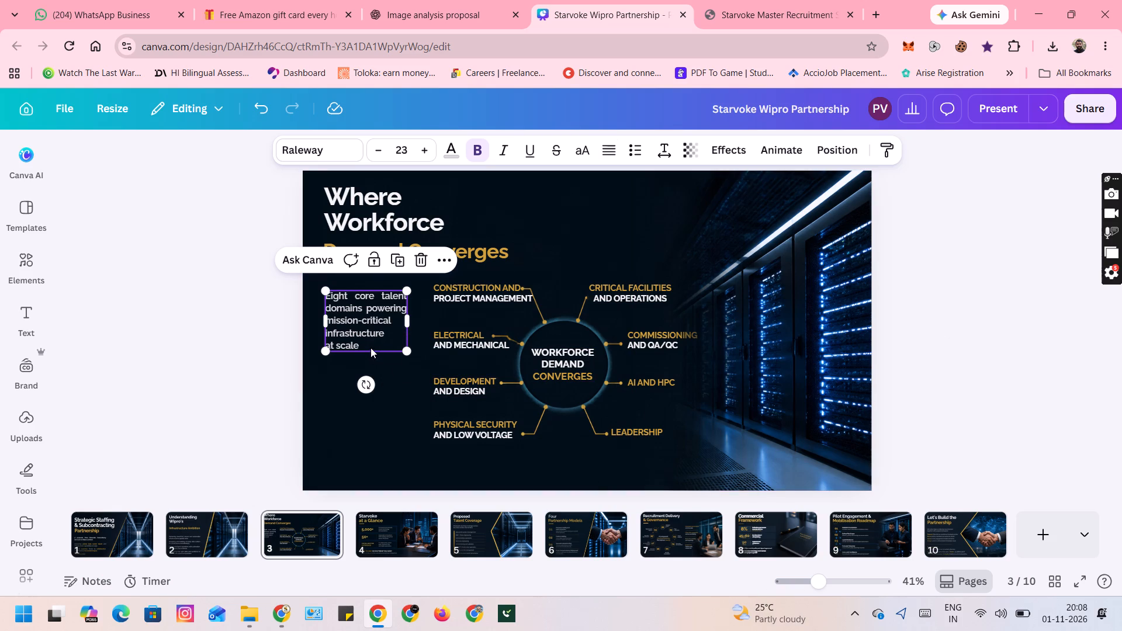
click(408, 320)
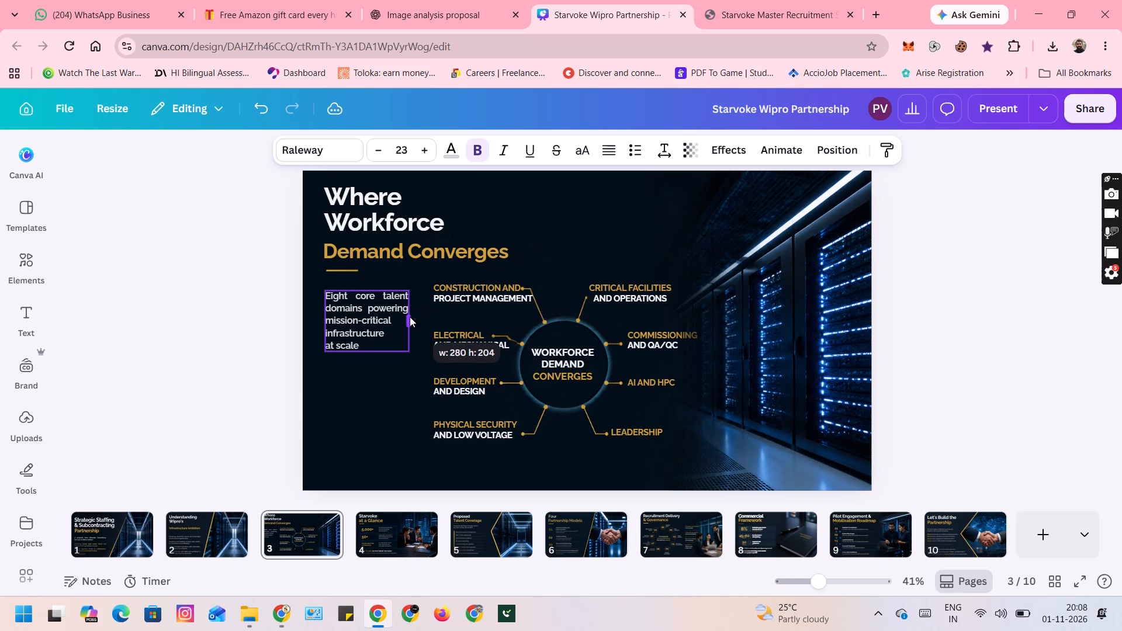
click(972, 356)
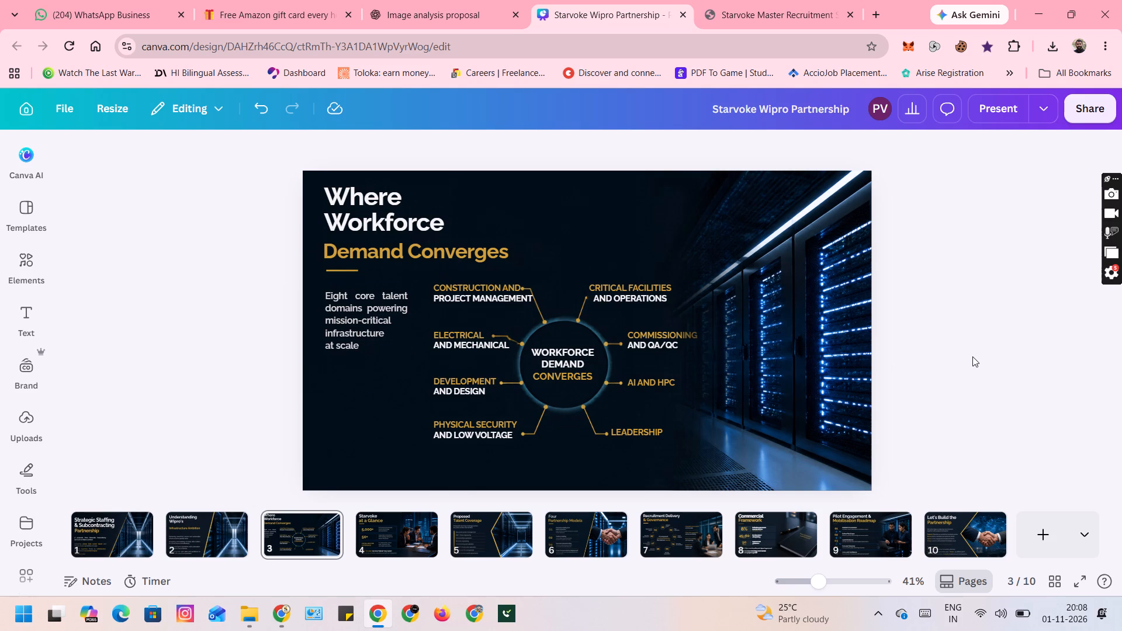
Review the layout of slides 4 to 6 and check the "02" number's formatting on the "Four Partnership Models" slide.
key(Right)
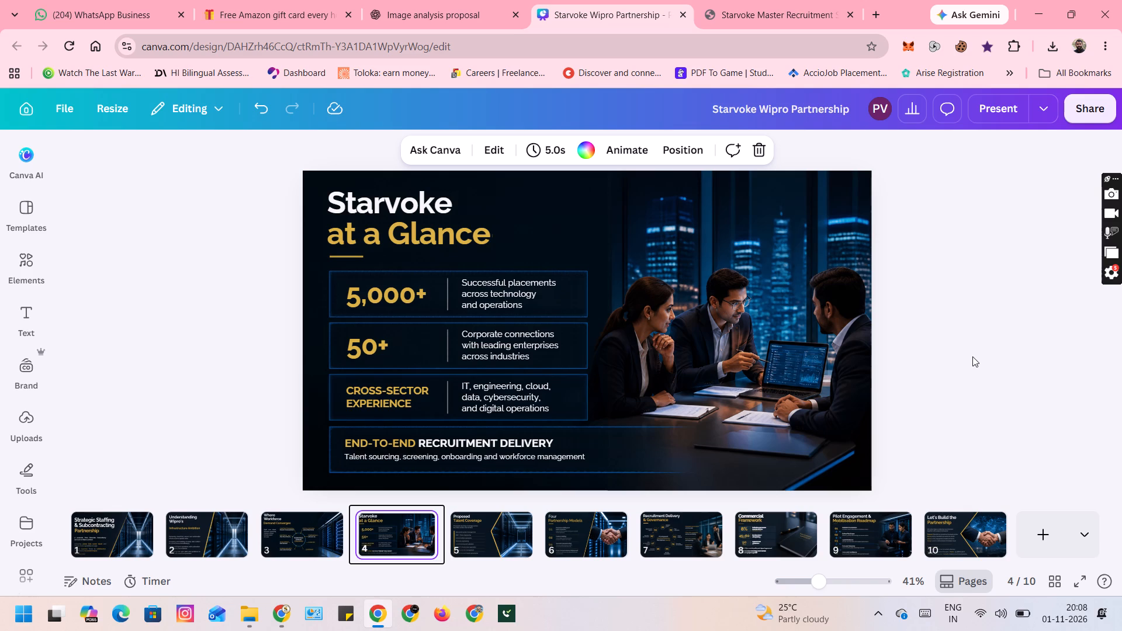
key(Right)
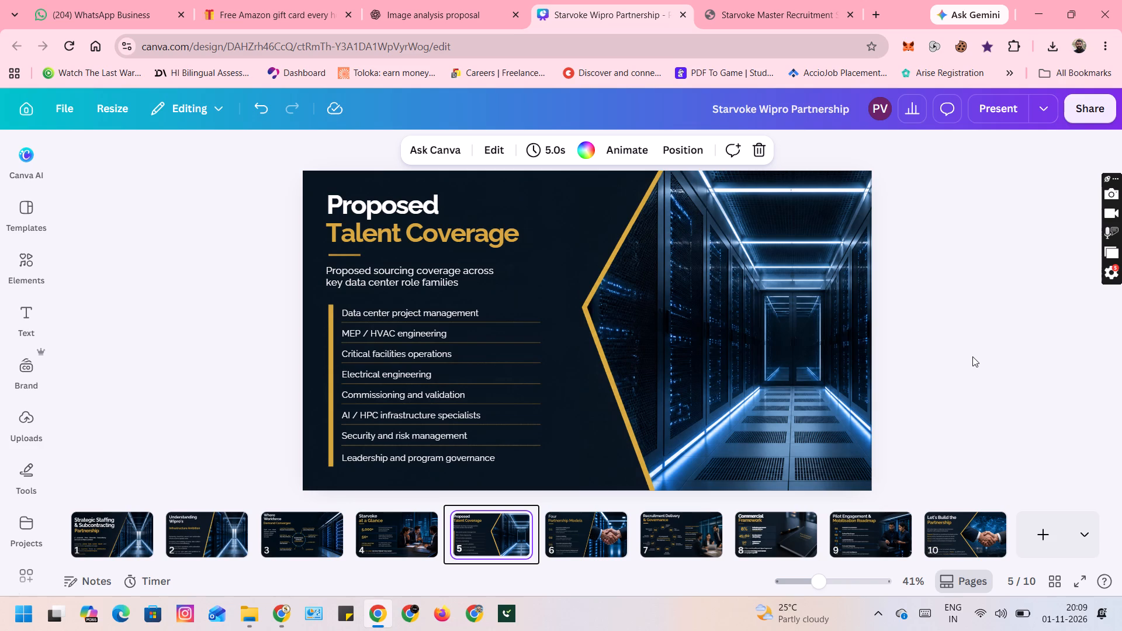
key(Right)
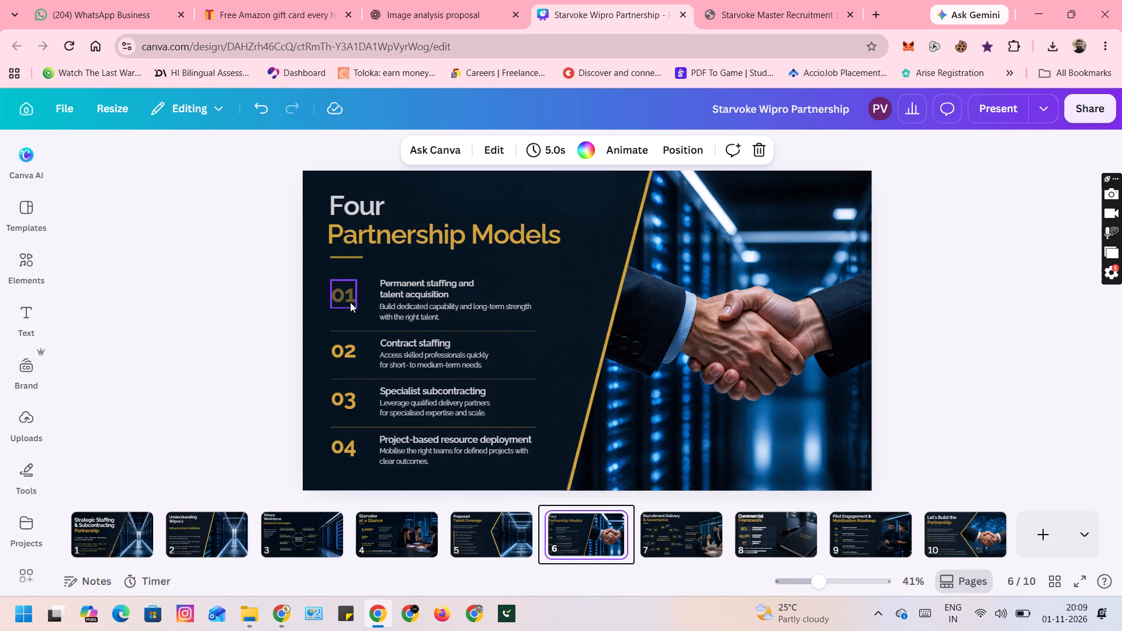
click(345, 355)
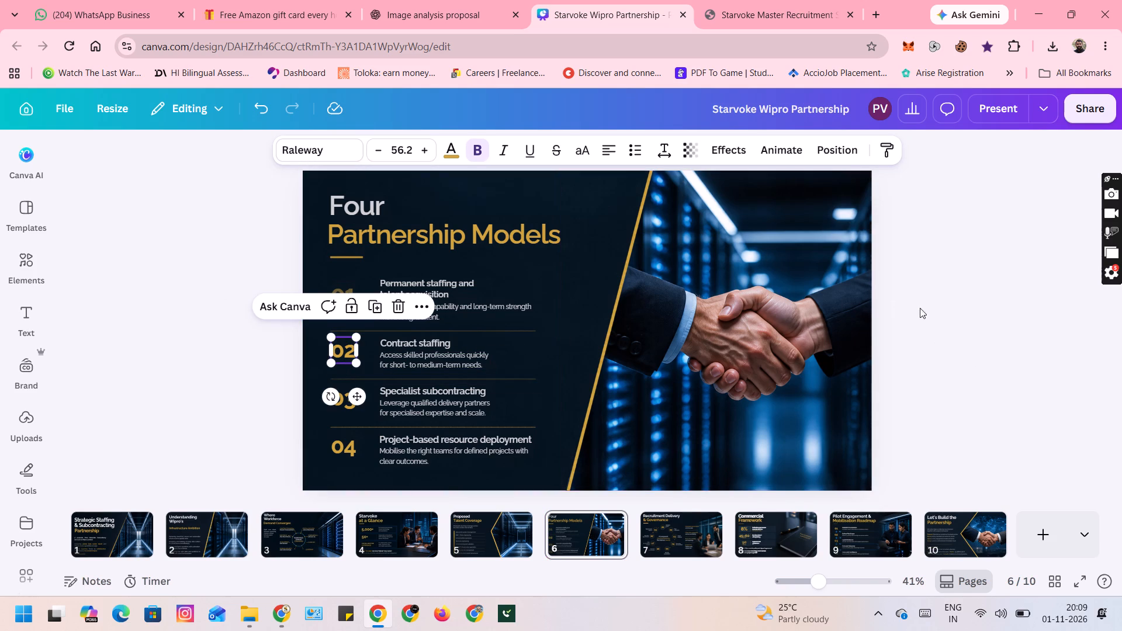
click(940, 311)
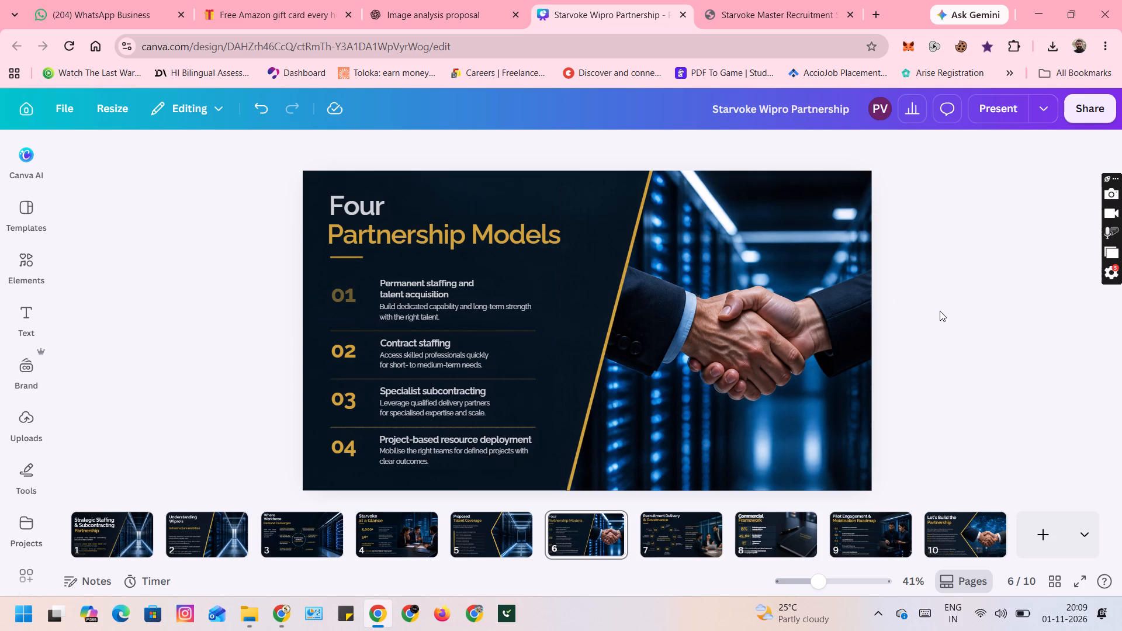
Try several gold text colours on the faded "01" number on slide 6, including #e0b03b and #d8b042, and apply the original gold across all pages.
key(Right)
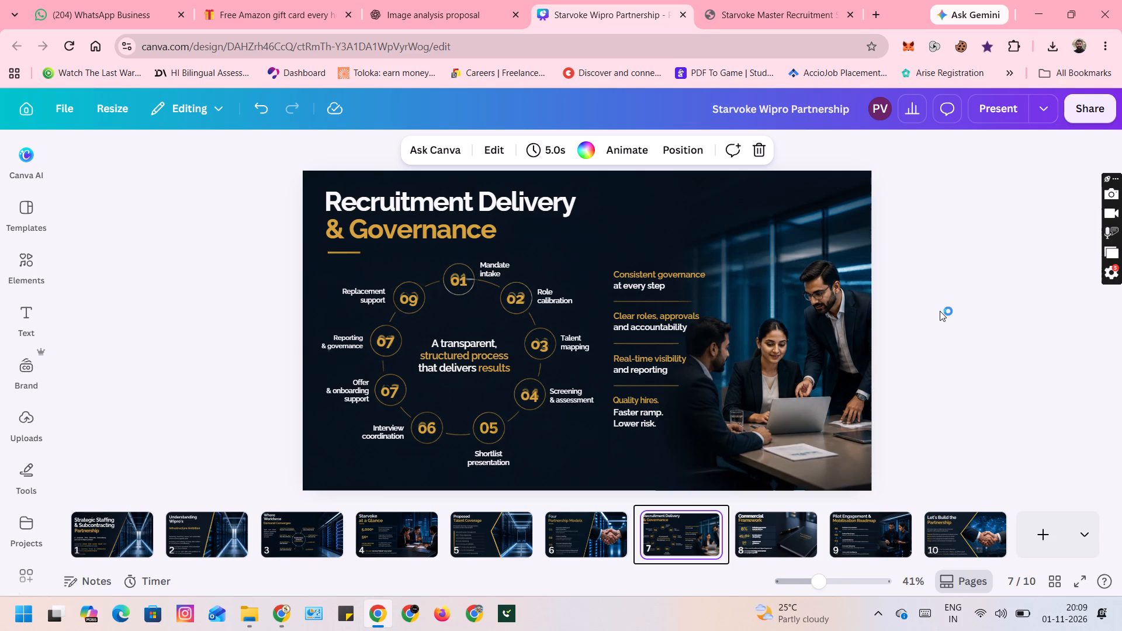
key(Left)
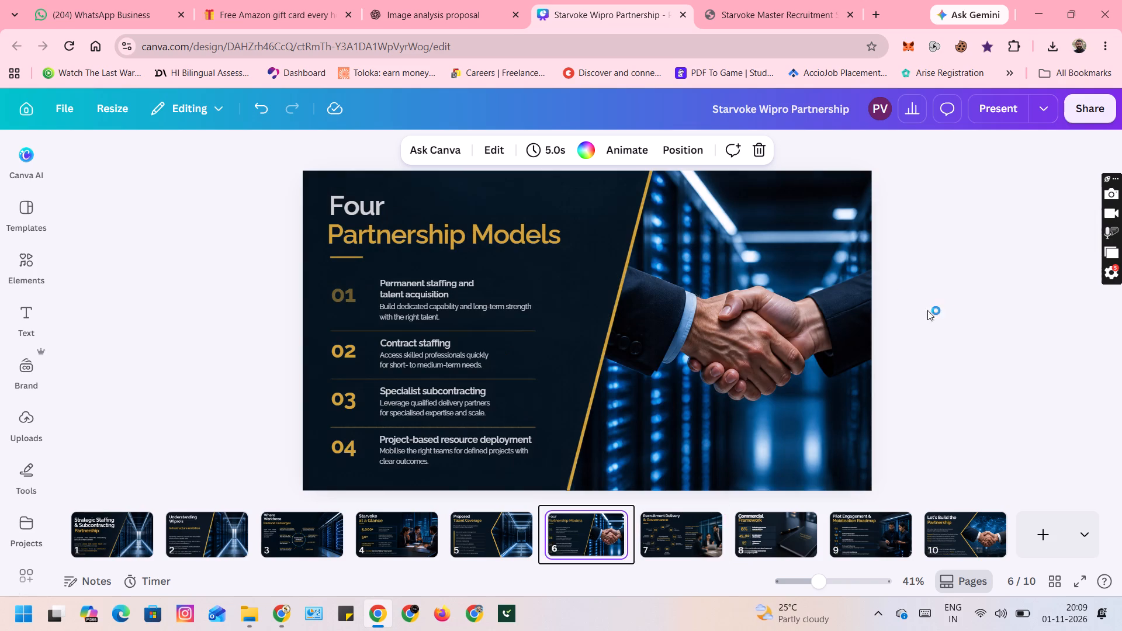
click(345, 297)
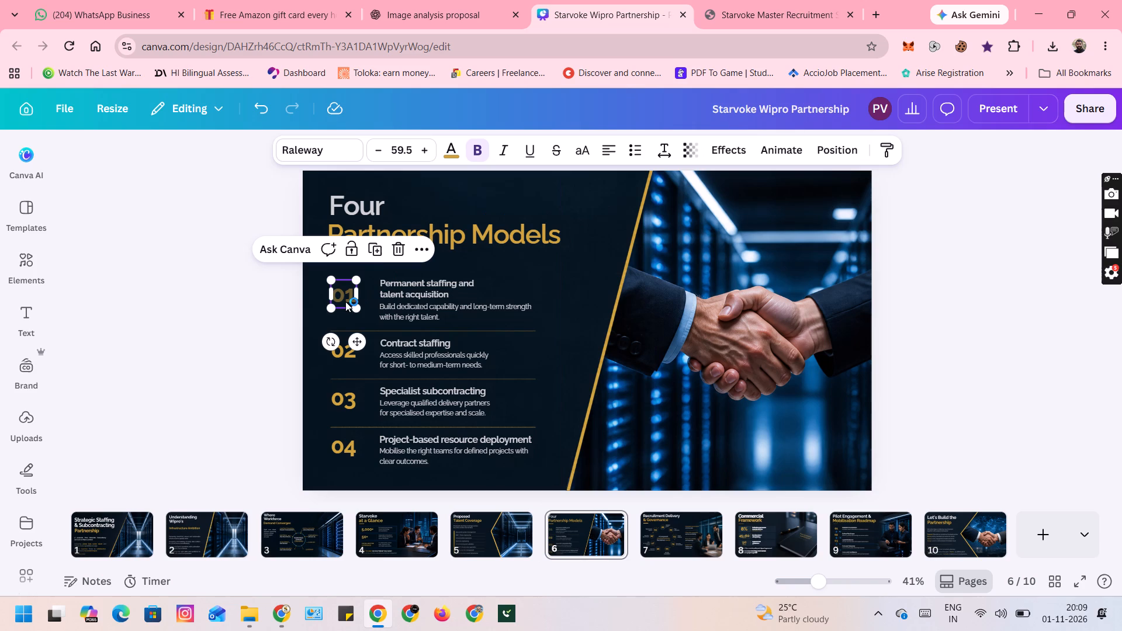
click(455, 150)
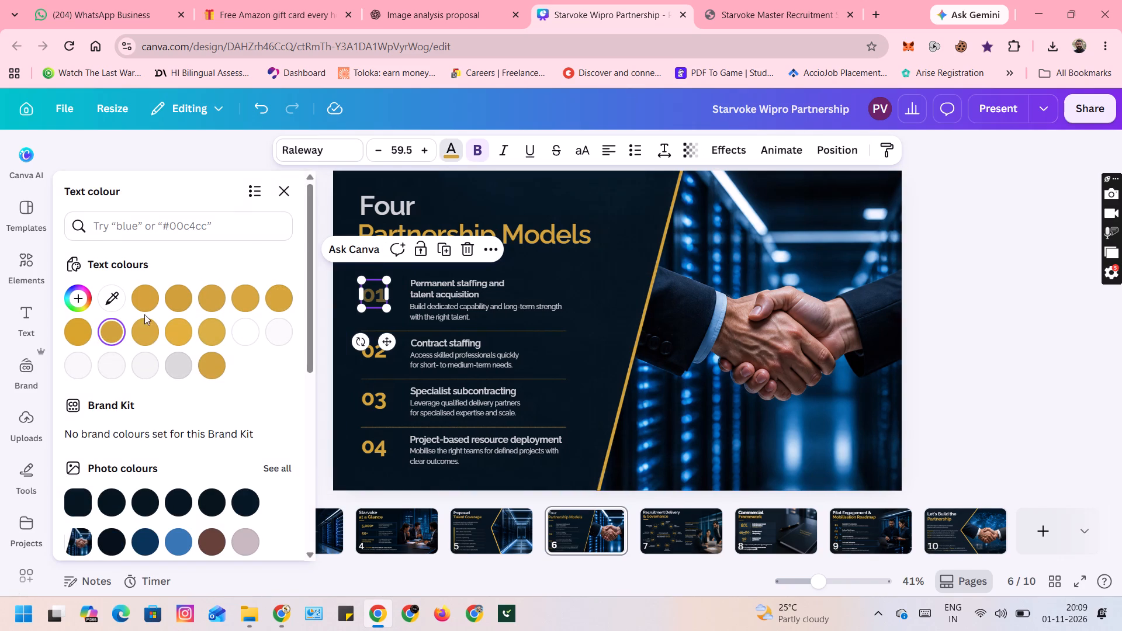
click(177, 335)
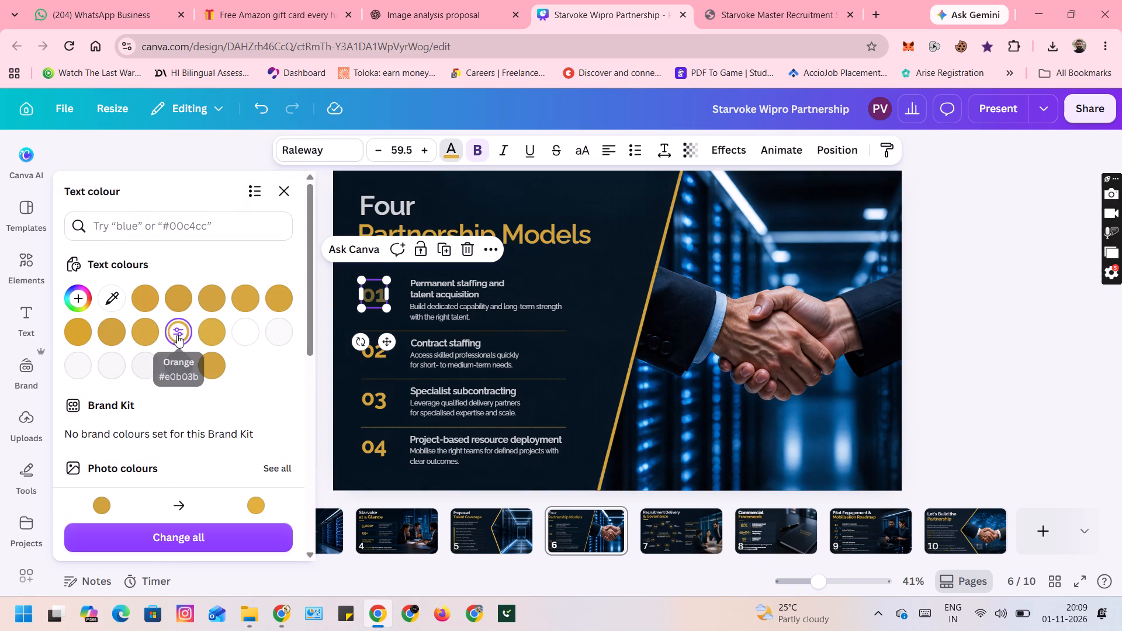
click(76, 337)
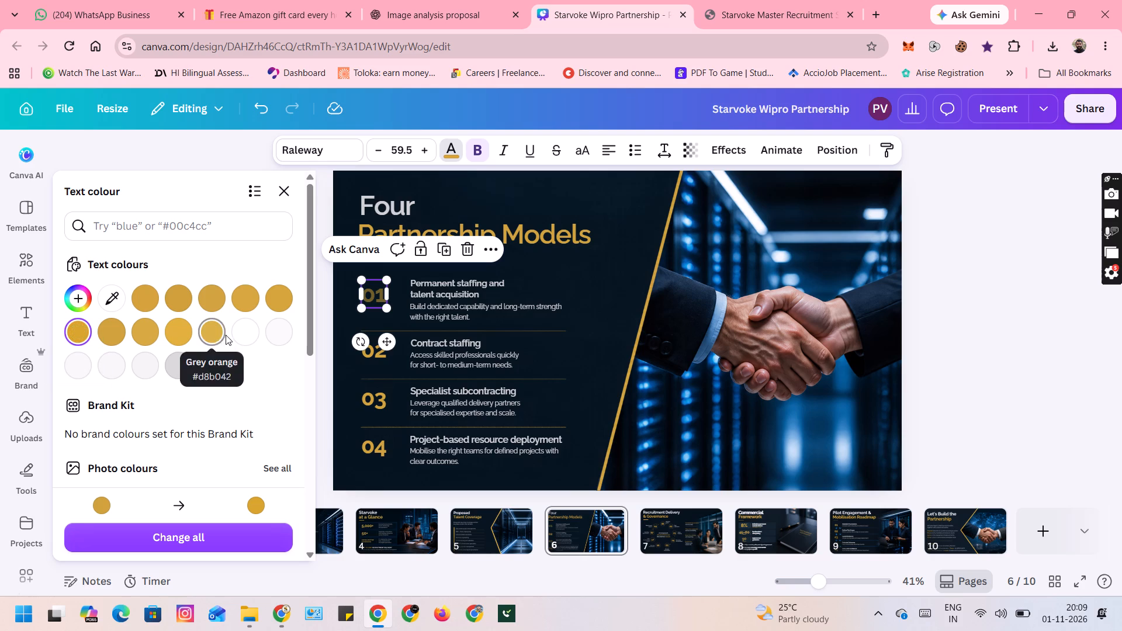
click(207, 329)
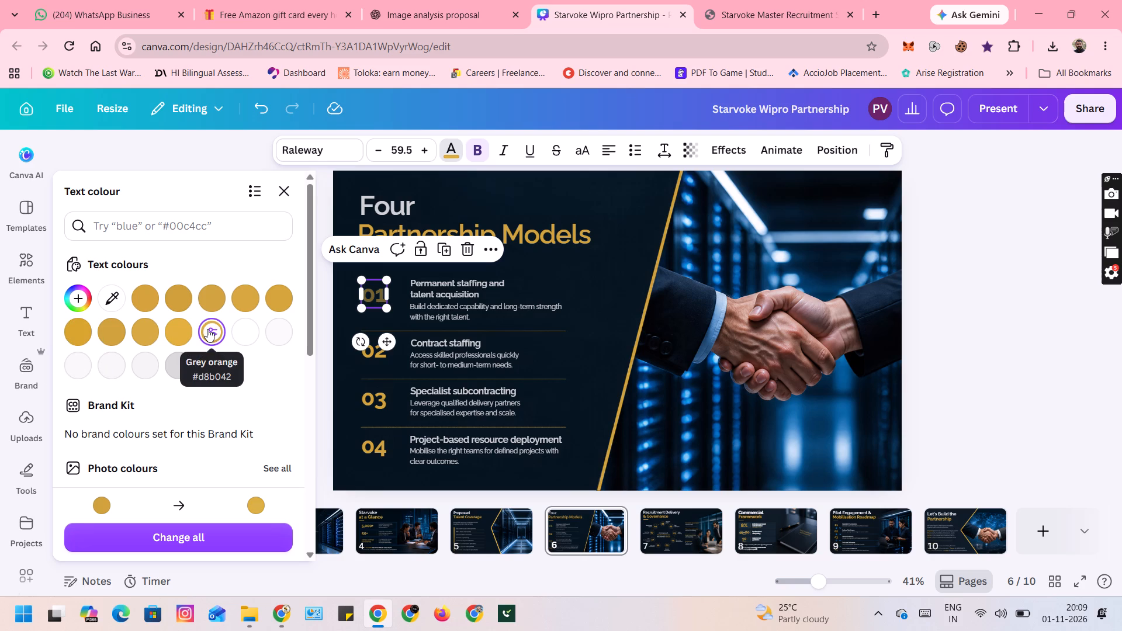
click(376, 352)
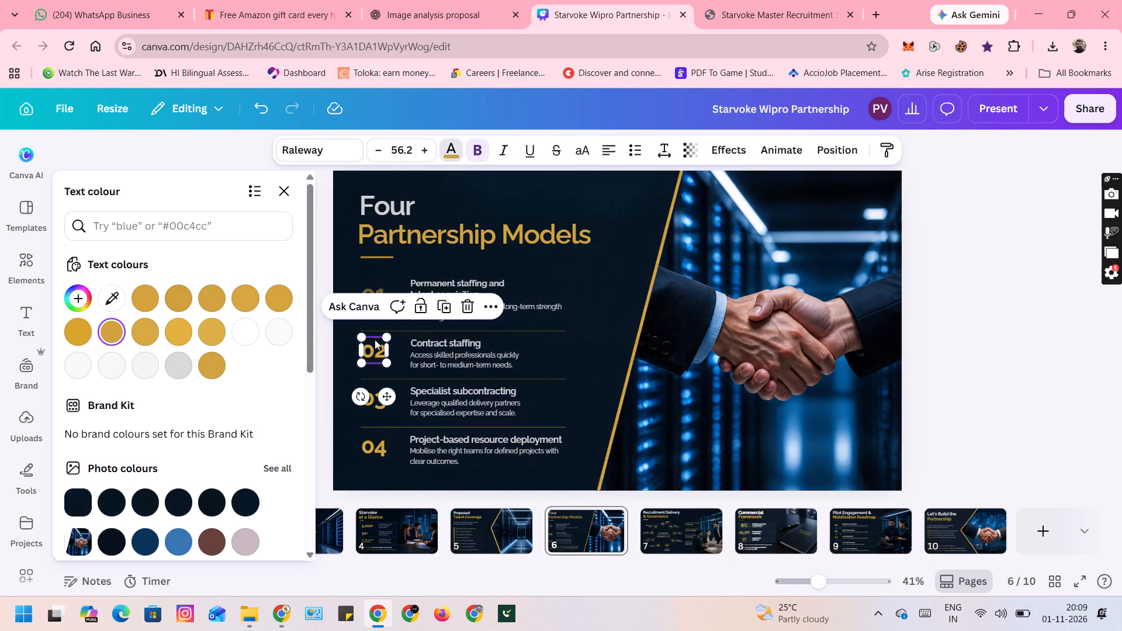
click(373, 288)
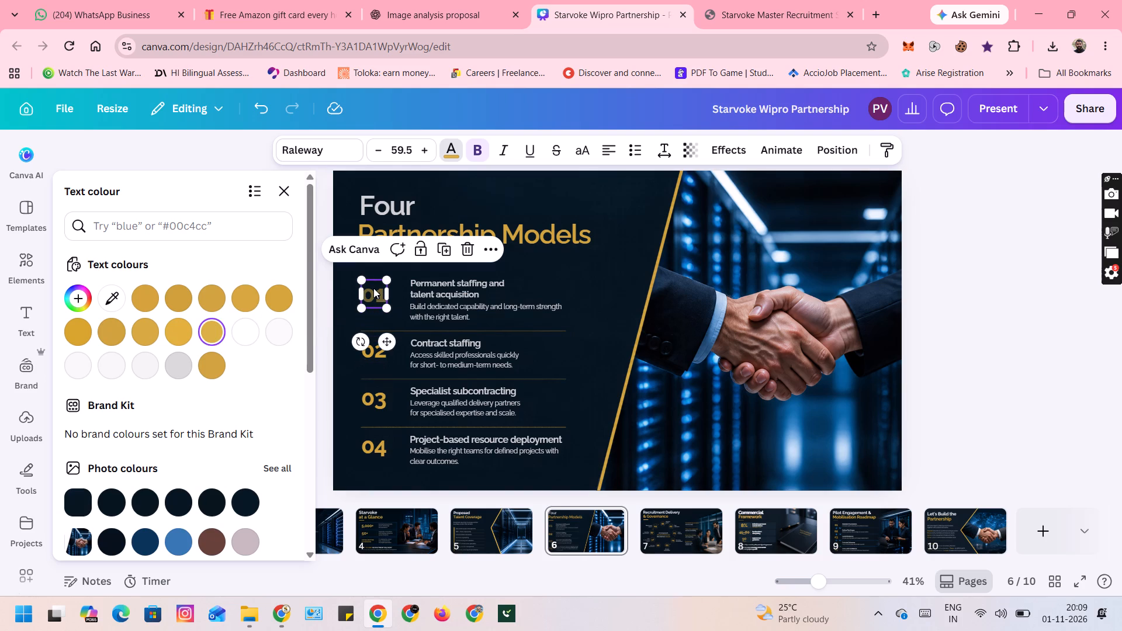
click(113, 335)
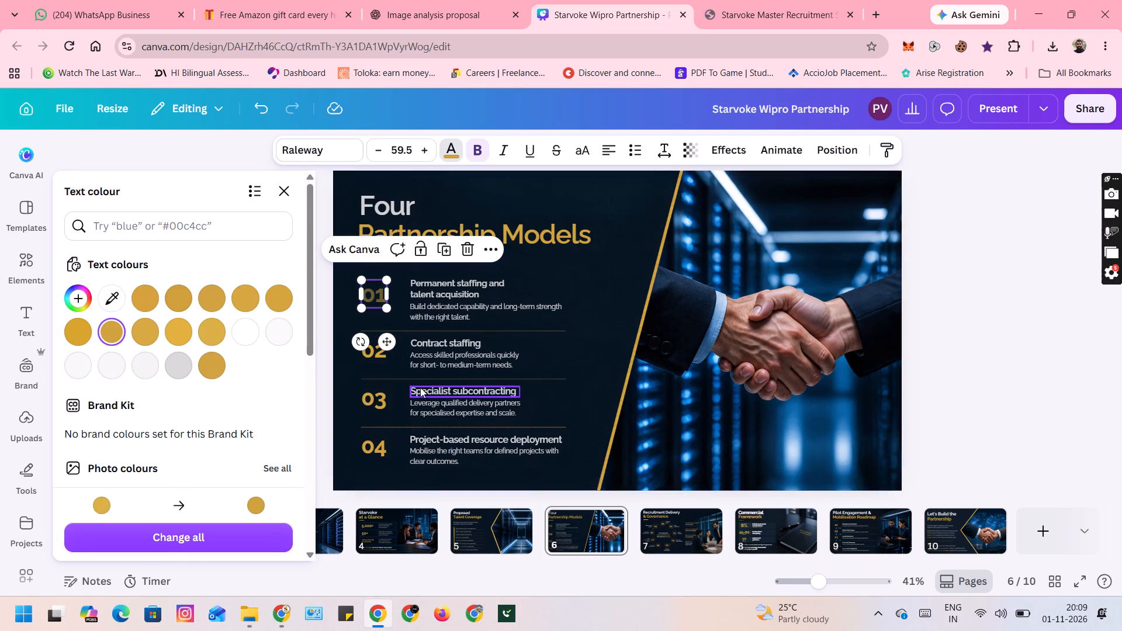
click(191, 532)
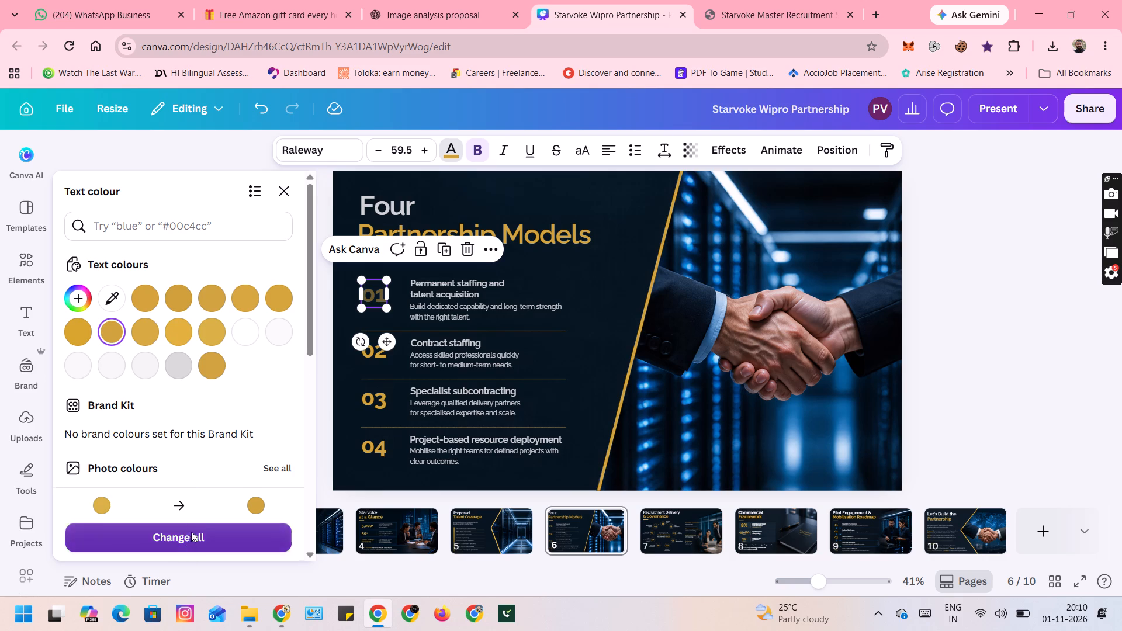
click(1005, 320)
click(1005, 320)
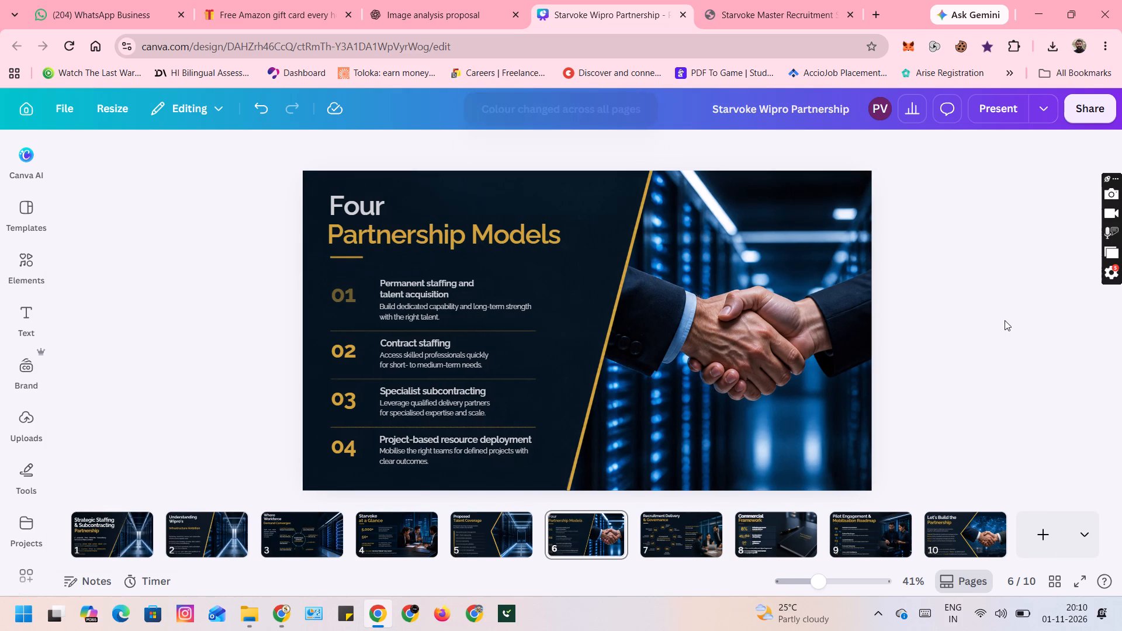
Replace the faded "01" with a copy of the "02" number, left-aligned with the other numbers beside "Permanent staffing and talent acquisition".
click(352, 351)
key(ctrl+c)
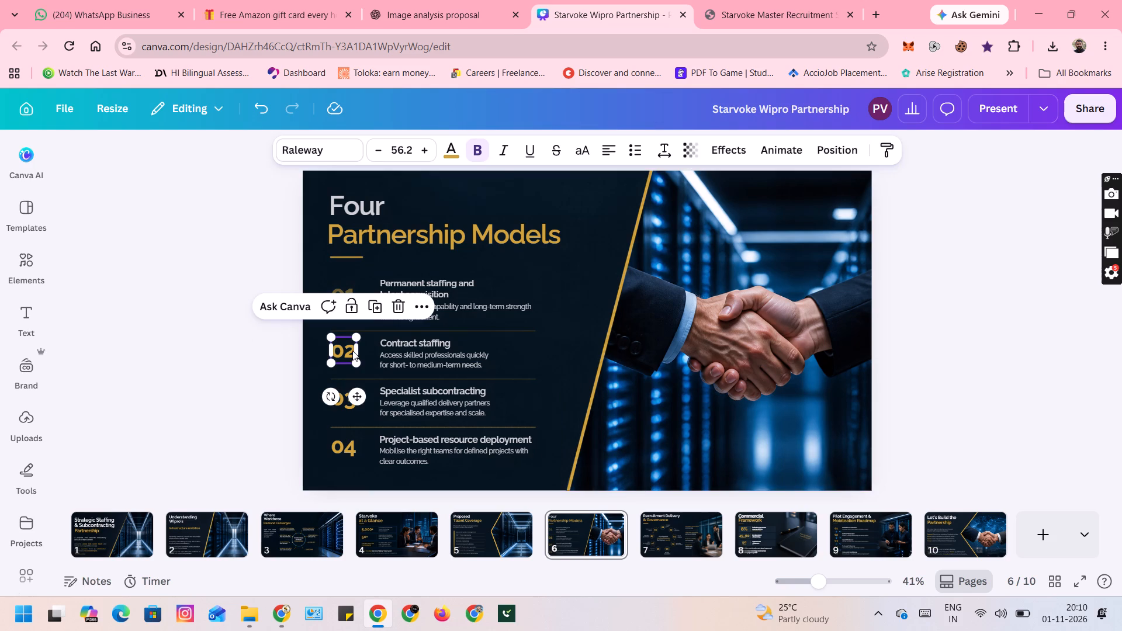
key(ctrl+v)
drag(352, 351, 351, 301)
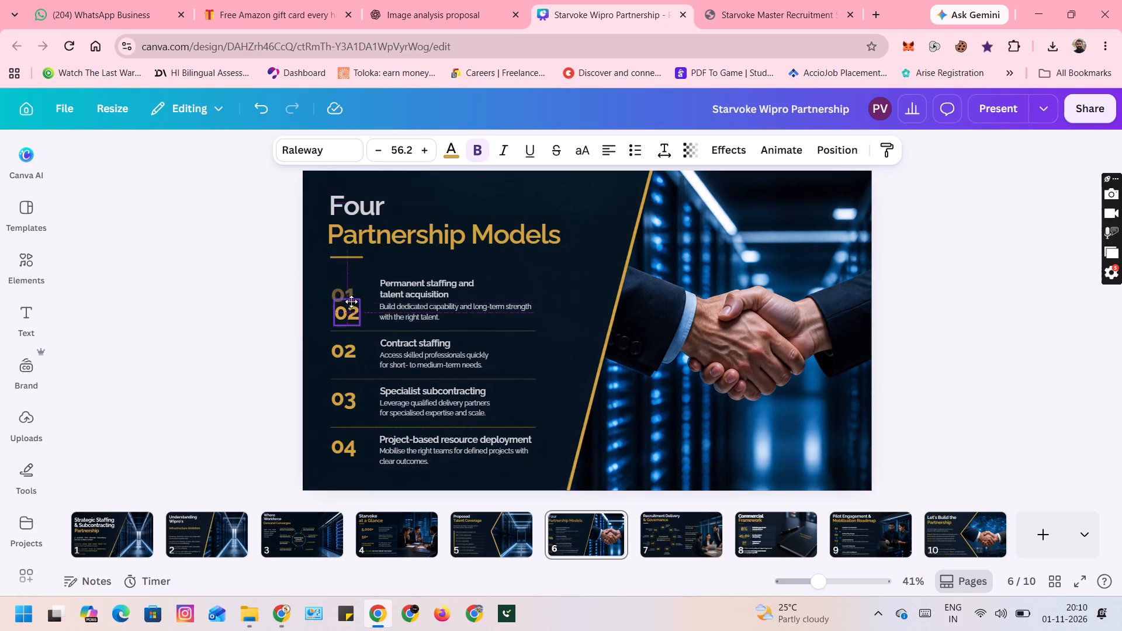
drag(351, 301, 354, 328)
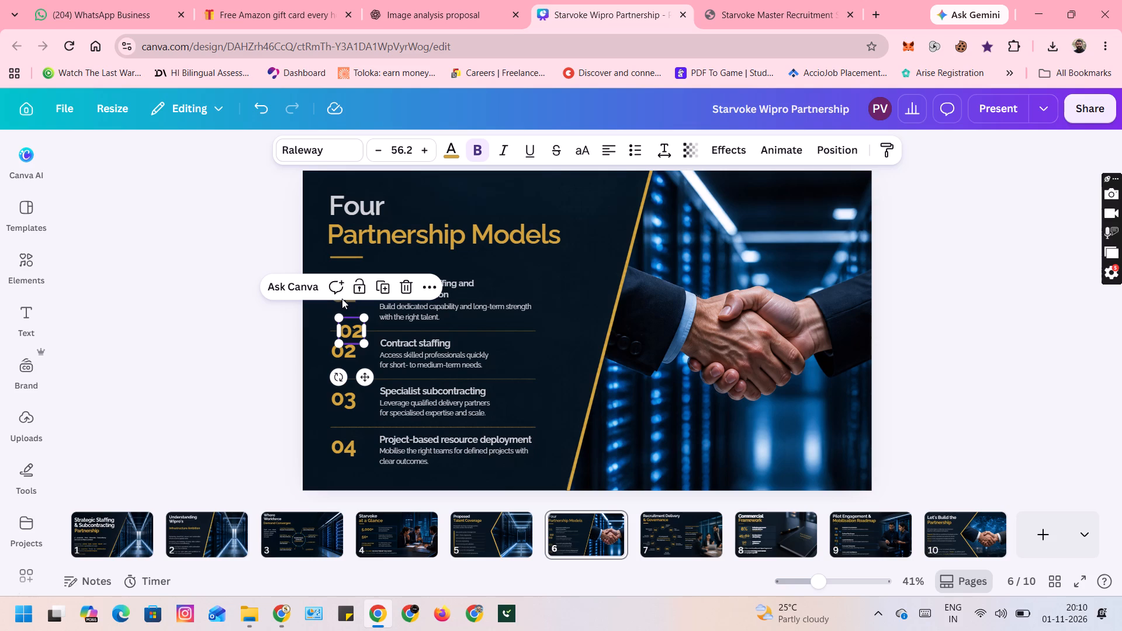
click(344, 304)
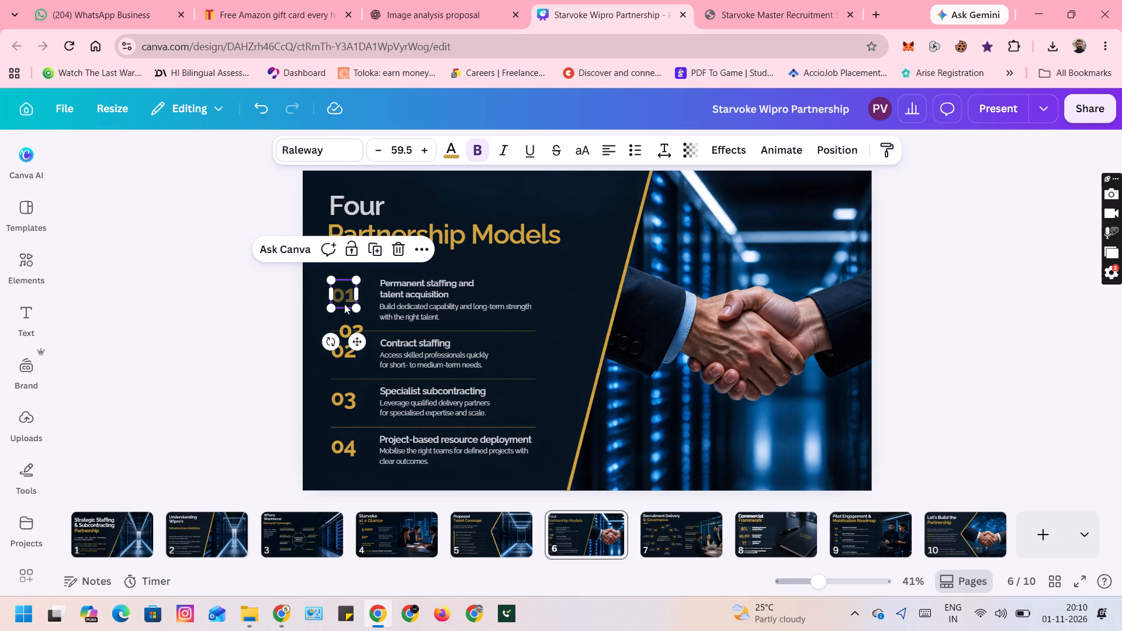
key(Delete)
drag(356, 330, 349, 305)
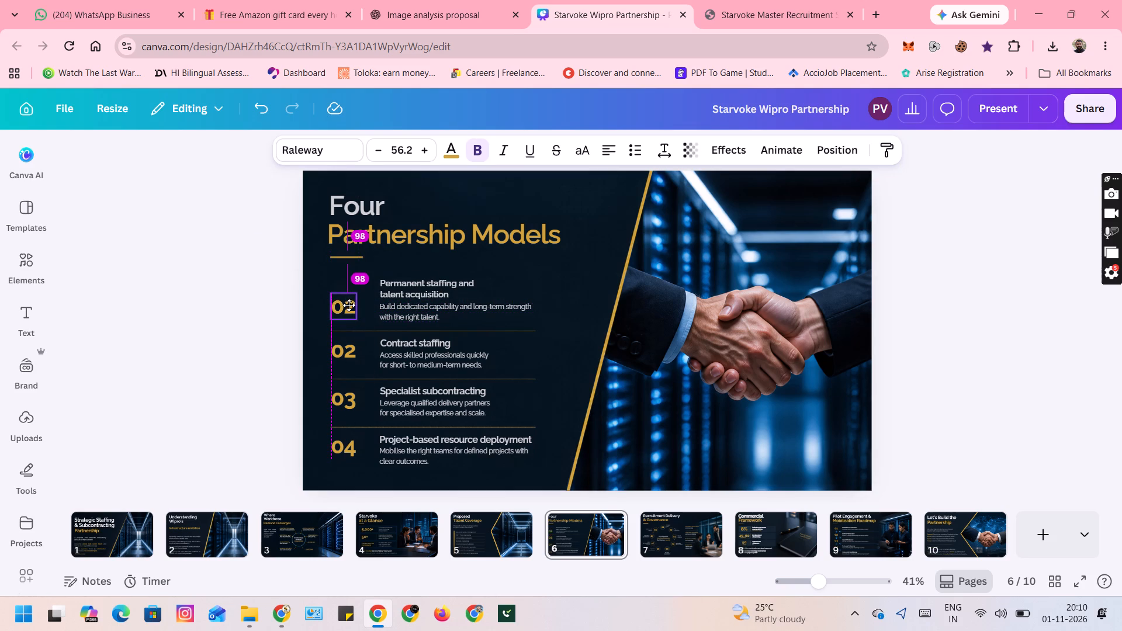
drag(349, 305, 349, 302)
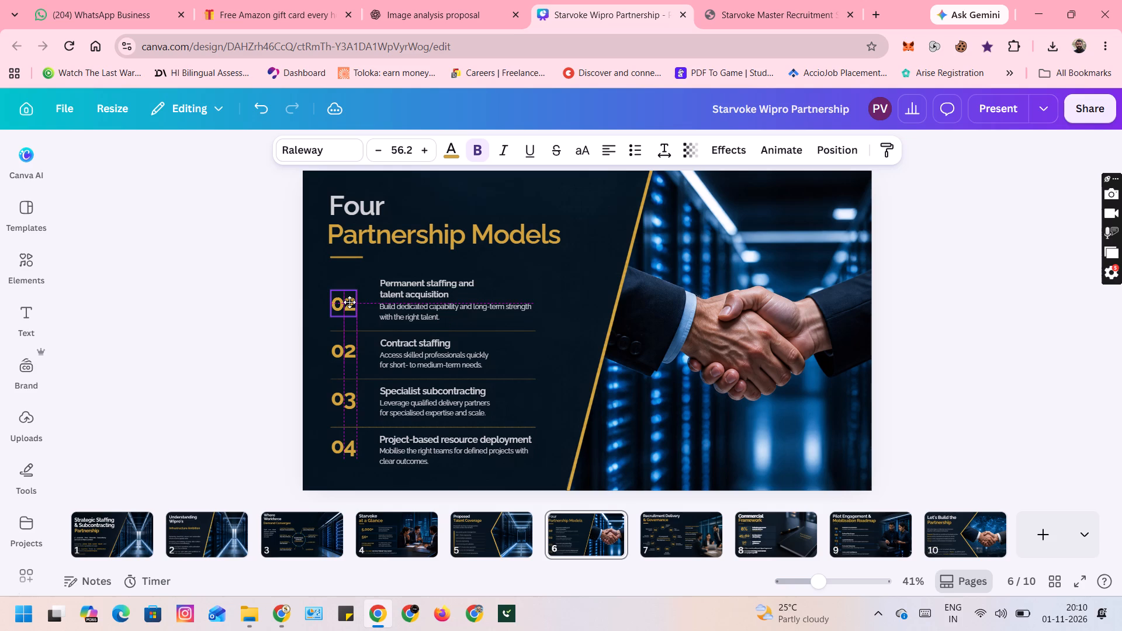
drag(349, 302, 349, 301)
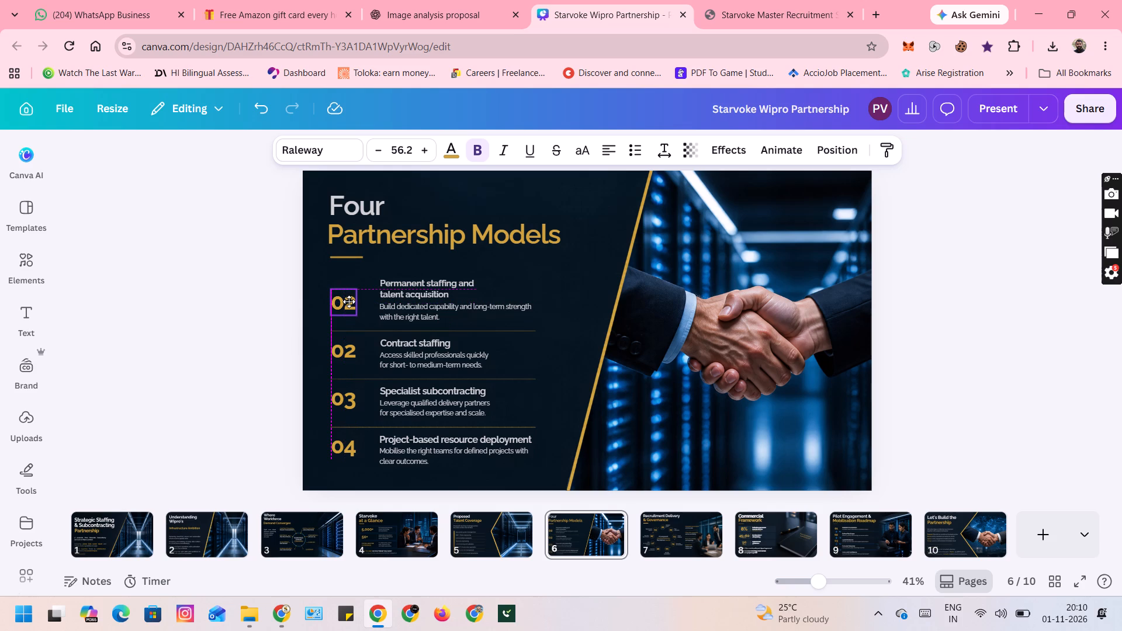
drag(349, 301, 349, 300)
Change the copied number beside "Permanent staffing and talent acquisition" to 01.
double_click(349, 300)
key(Right)
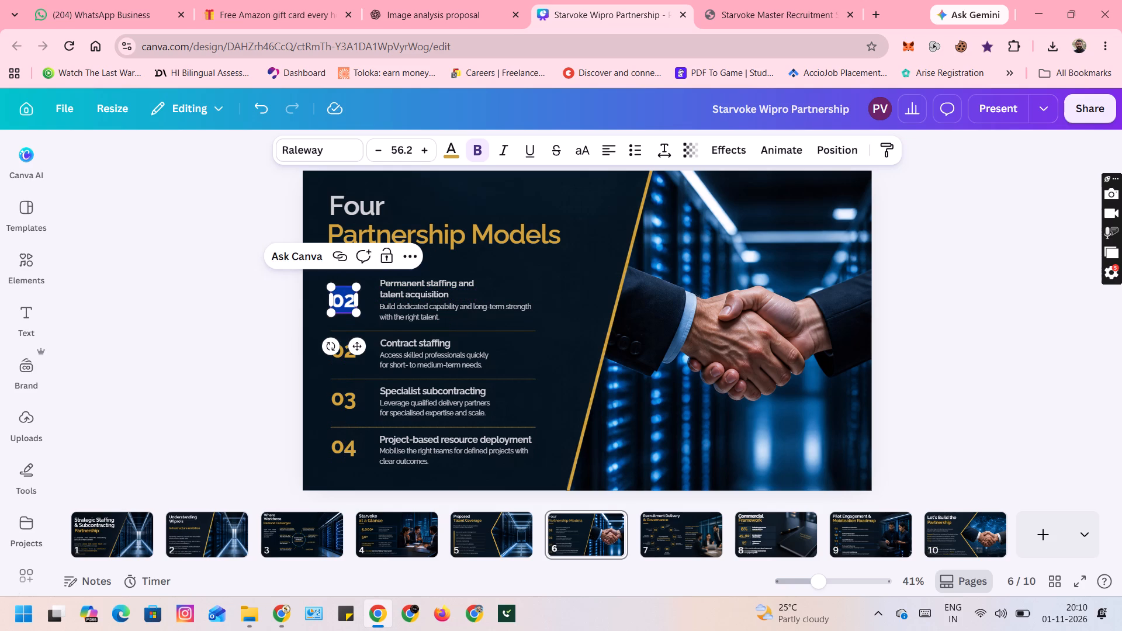
key(BackSpace)
key(1)
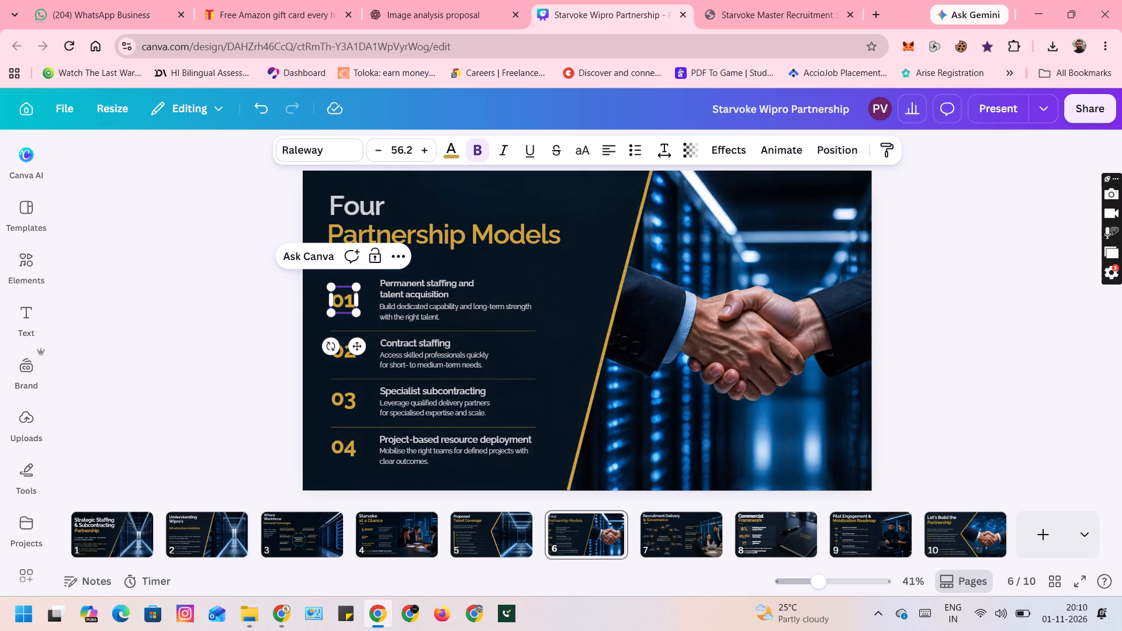
click(970, 326)
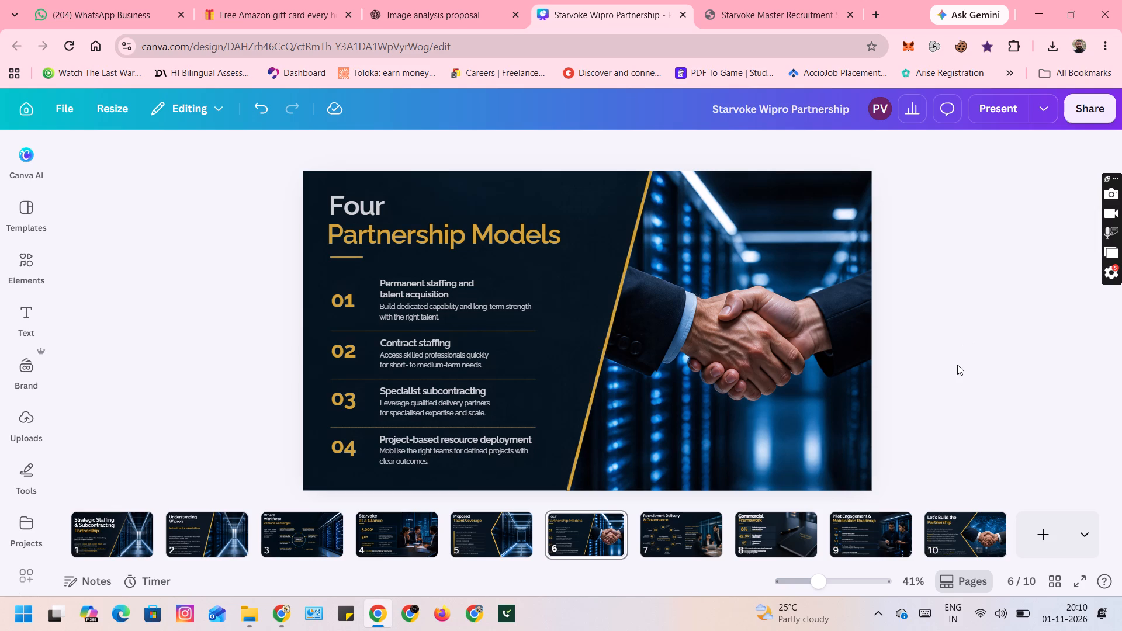
On the "Recruitment Delivery & Governance" slide, move the "01" text aside and delete the overlapping graphic of circled duplicate numbers.
key(Right)
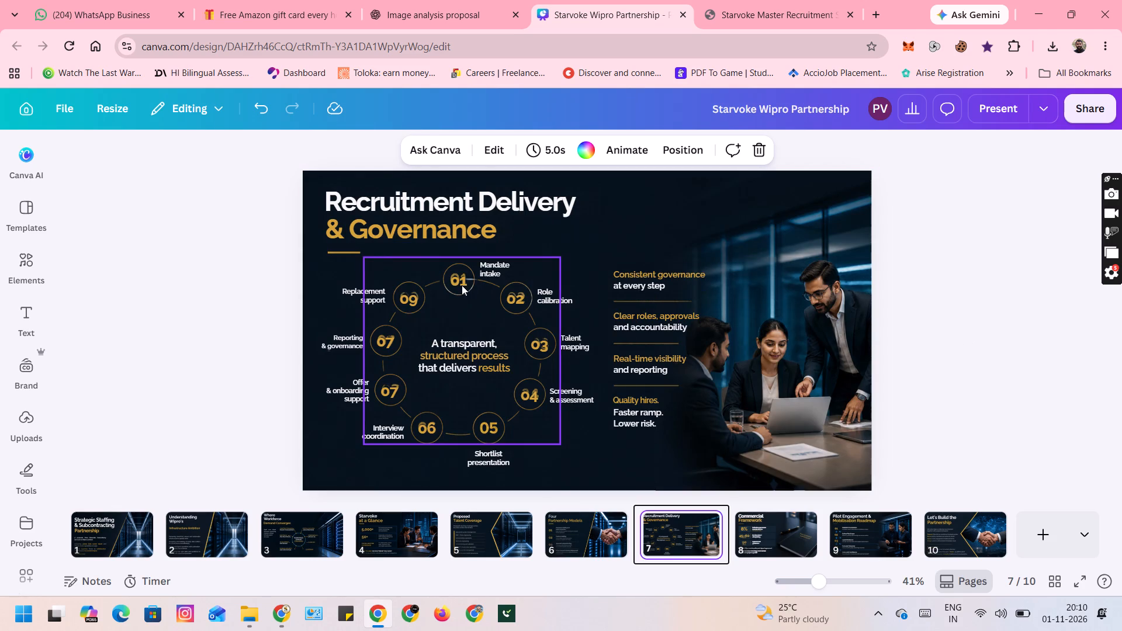
drag(462, 285, 462, 317)
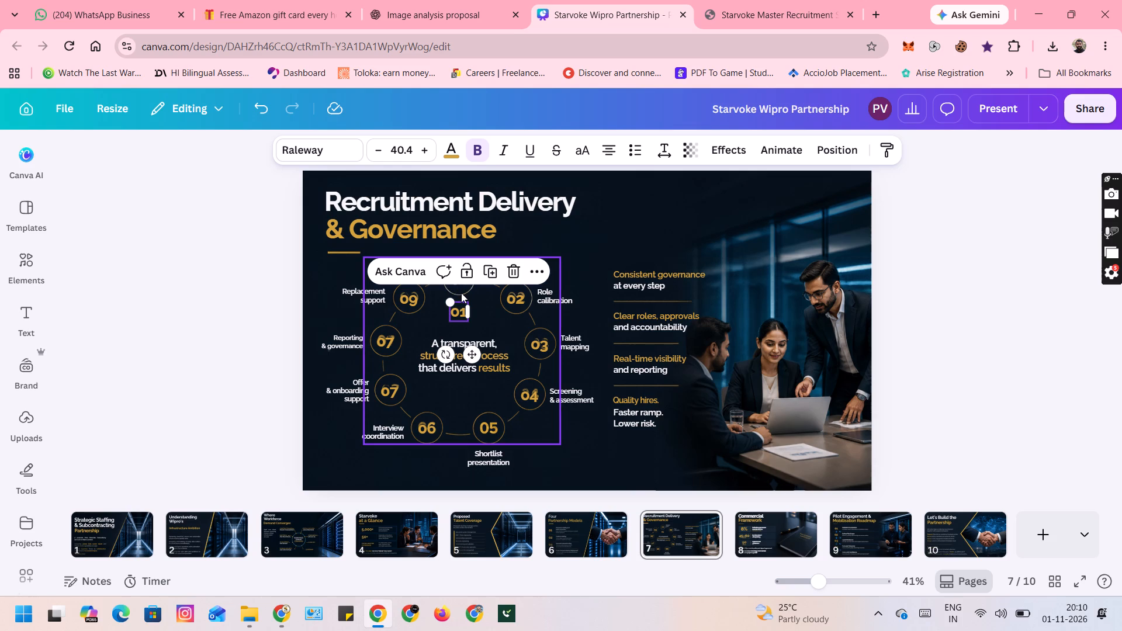
drag(461, 293, 491, 312)
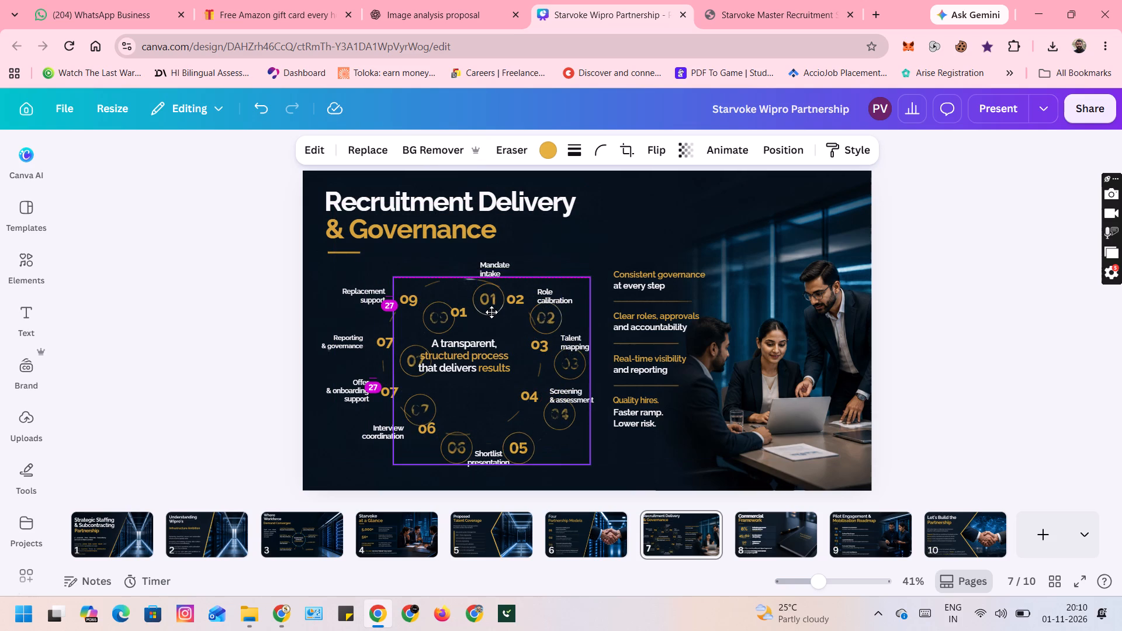
drag(491, 312, 498, 415)
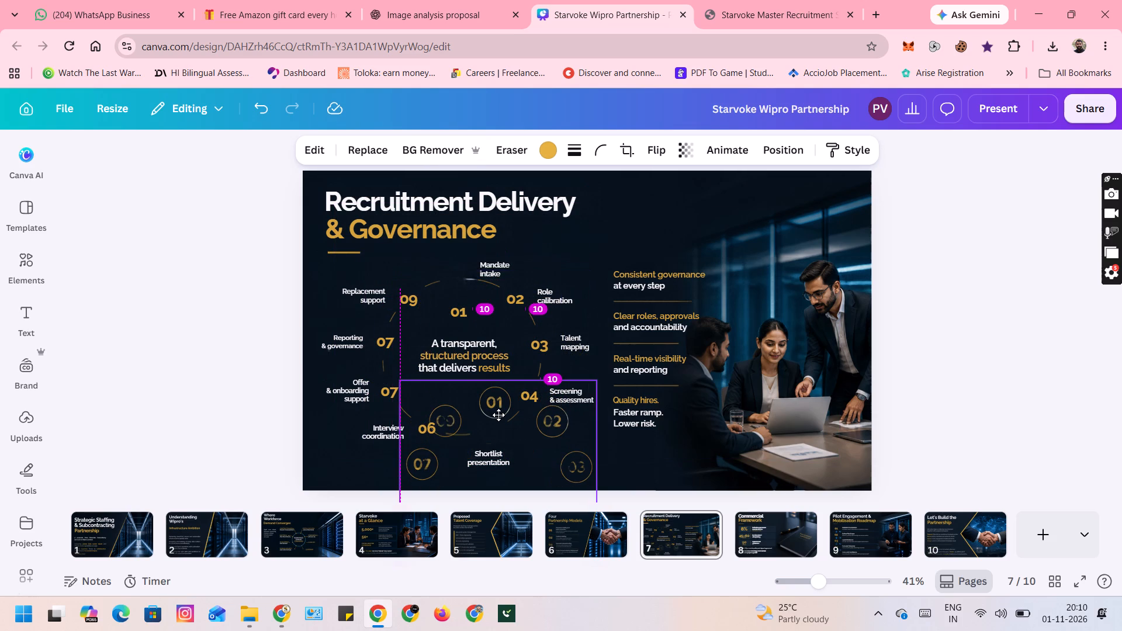
drag(498, 415, 460, 227)
key(Delete)
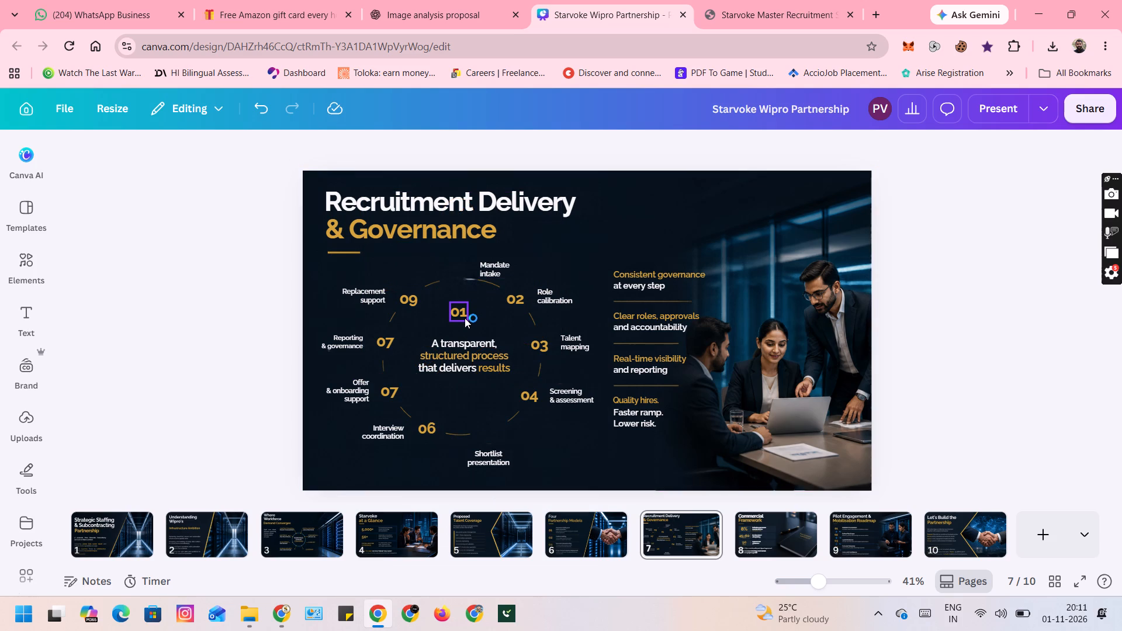
Move the "01" number back to the top of the dashed ring, beside "Mandate intake".
drag(465, 313, 455, 284)
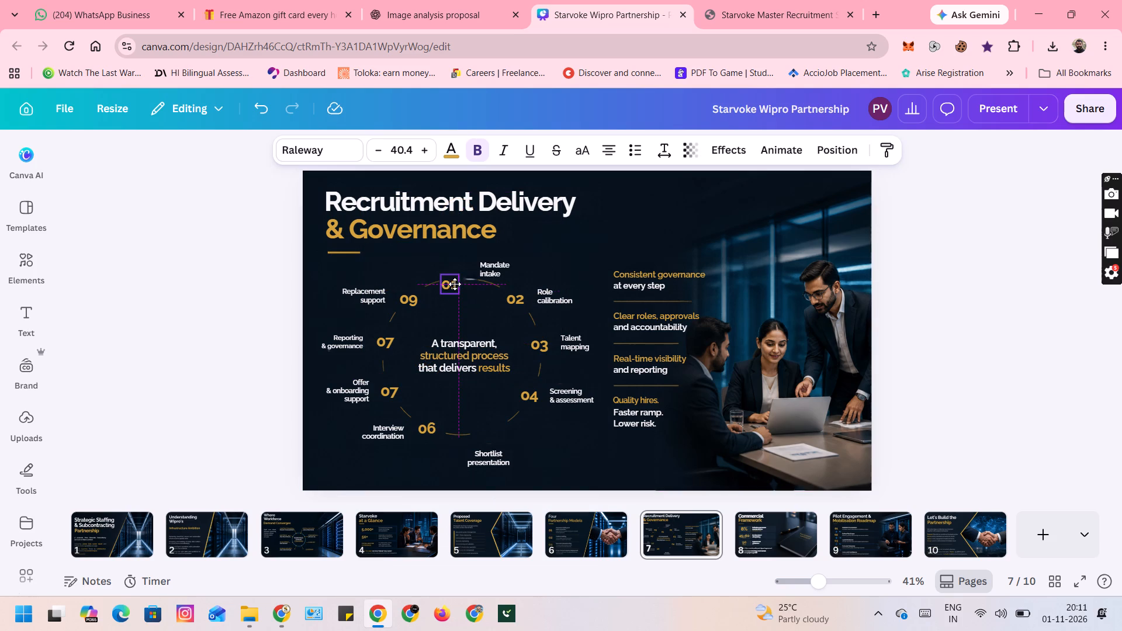
drag(455, 284, 466, 279)
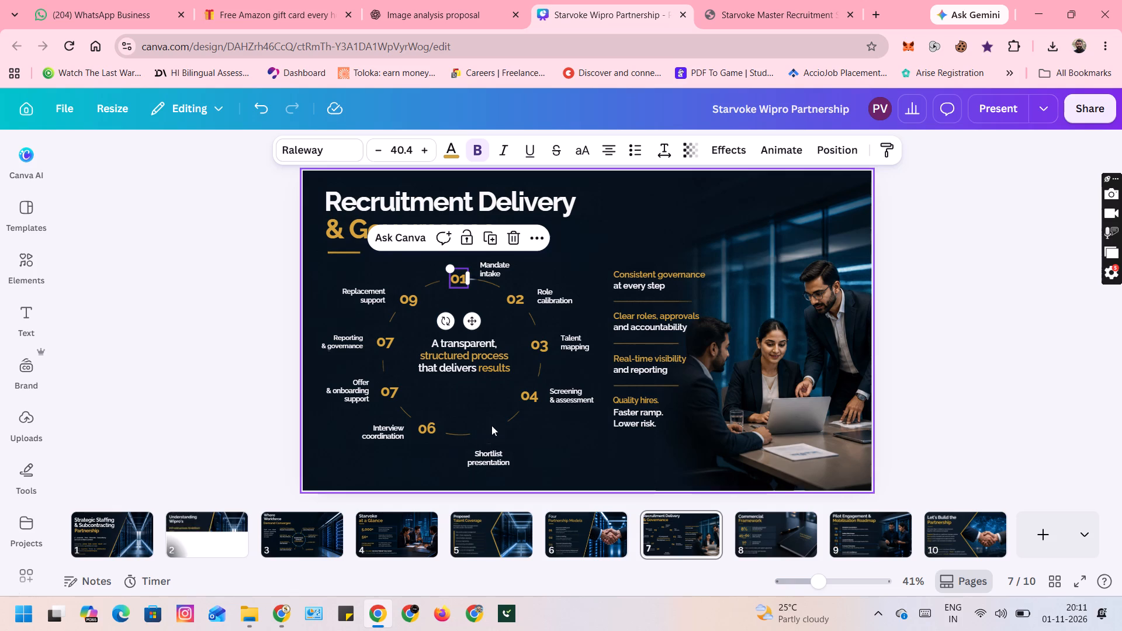
Copy the "04" number, place the copy on the ring above "Shortlist presentation", and change it to 05.
click(531, 396)
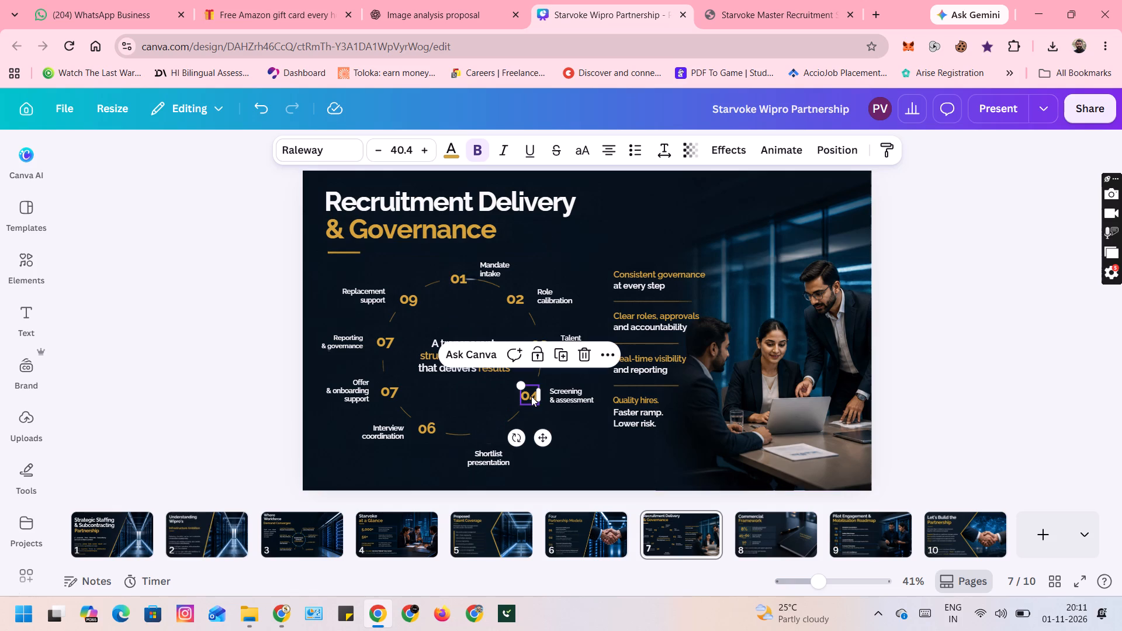
key(ctrl+c)
key(ctrl+v)
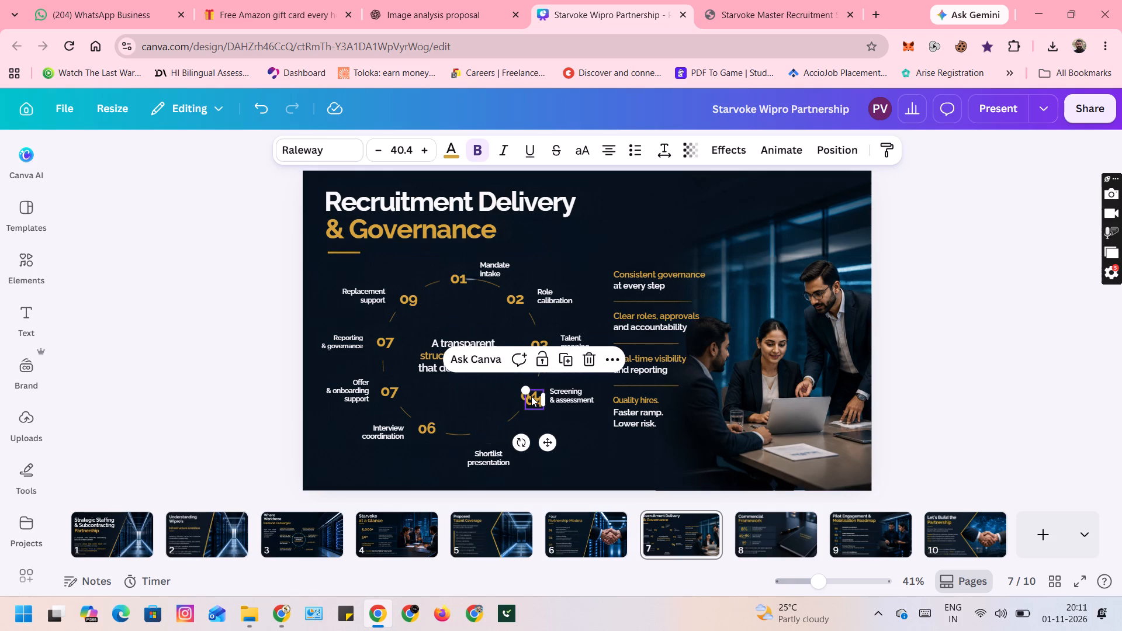
drag(533, 397, 532, 397)
drag(532, 397, 485, 427)
double_click(485, 428)
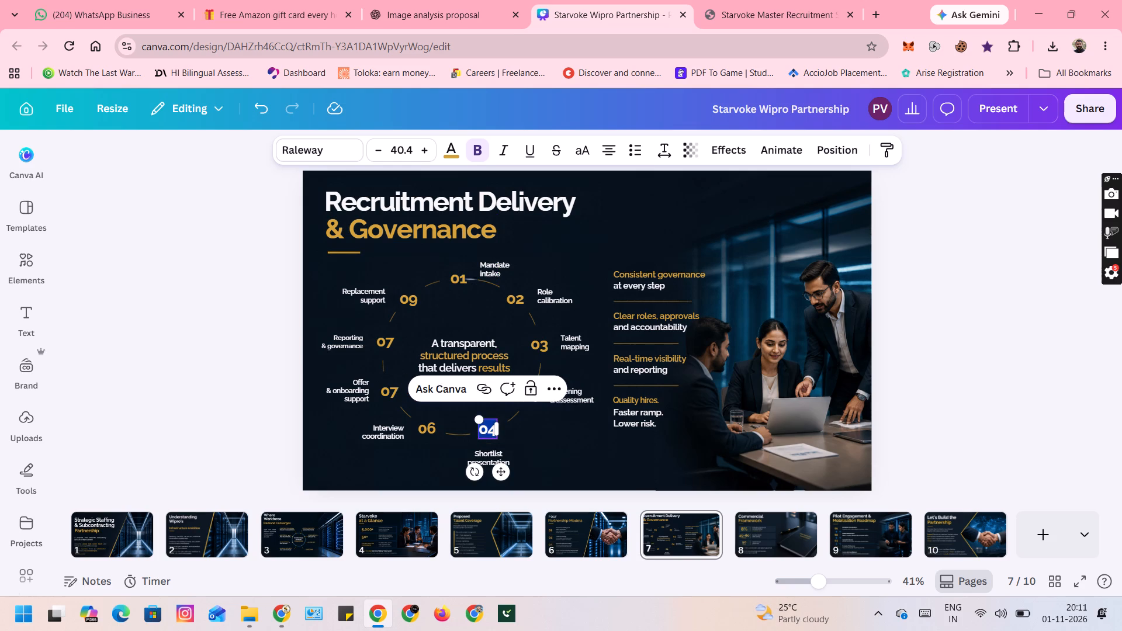
key(Right)
key(BackSpace)
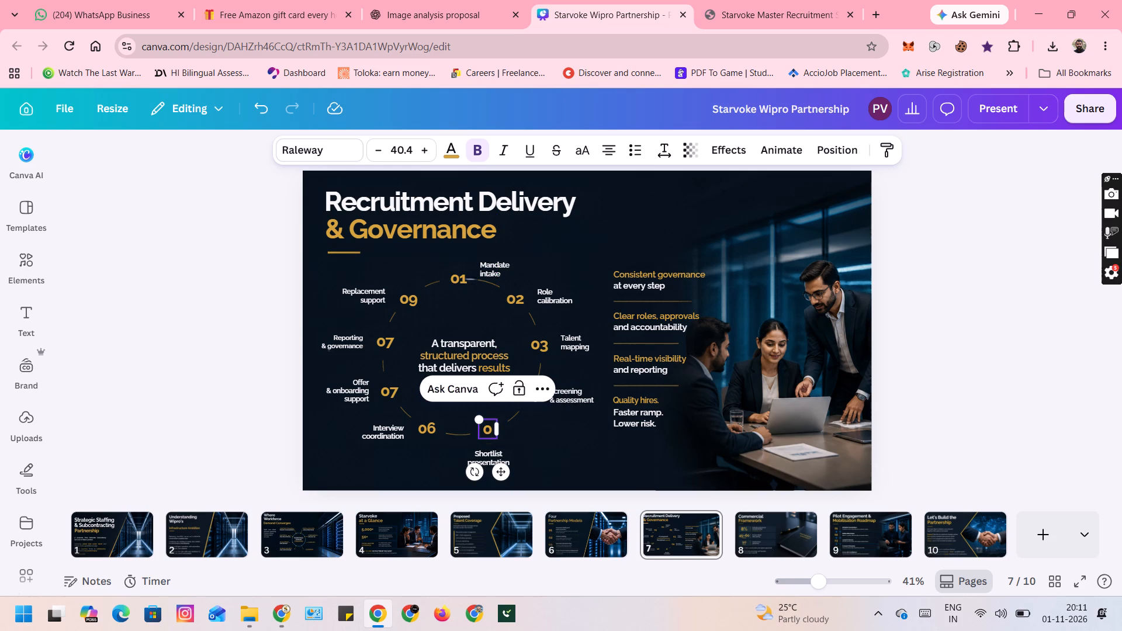
key(5)
click(1023, 419)
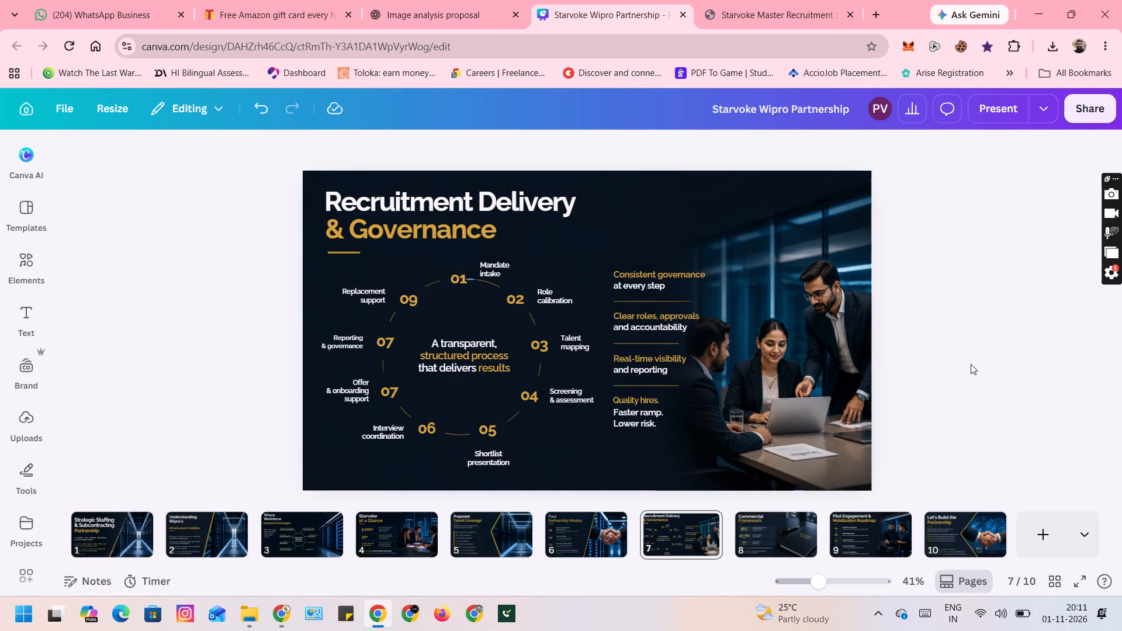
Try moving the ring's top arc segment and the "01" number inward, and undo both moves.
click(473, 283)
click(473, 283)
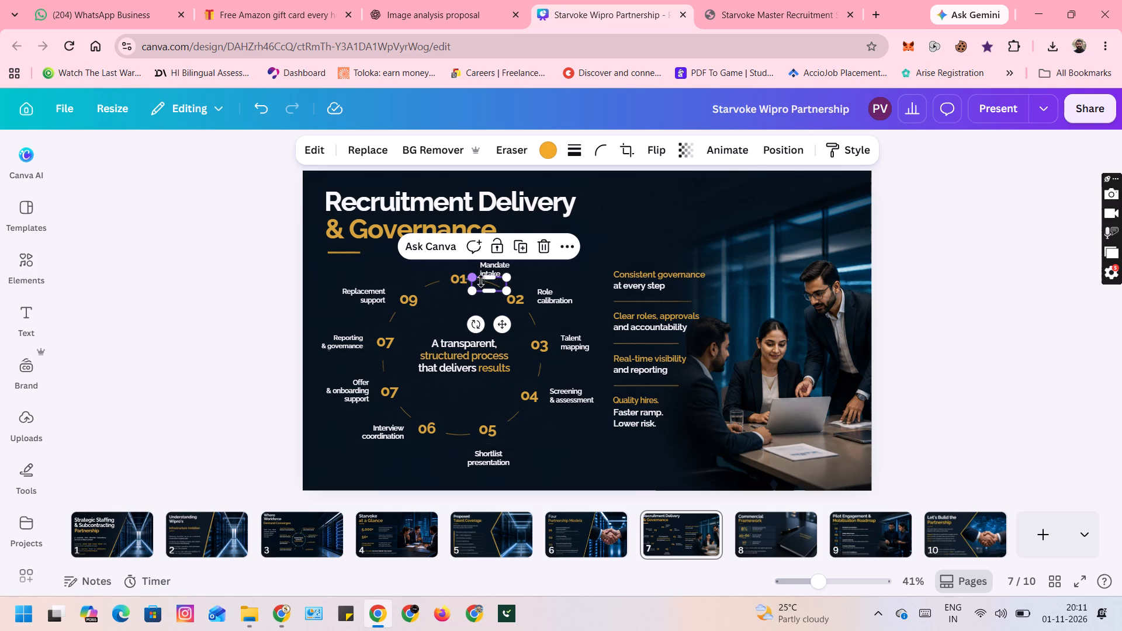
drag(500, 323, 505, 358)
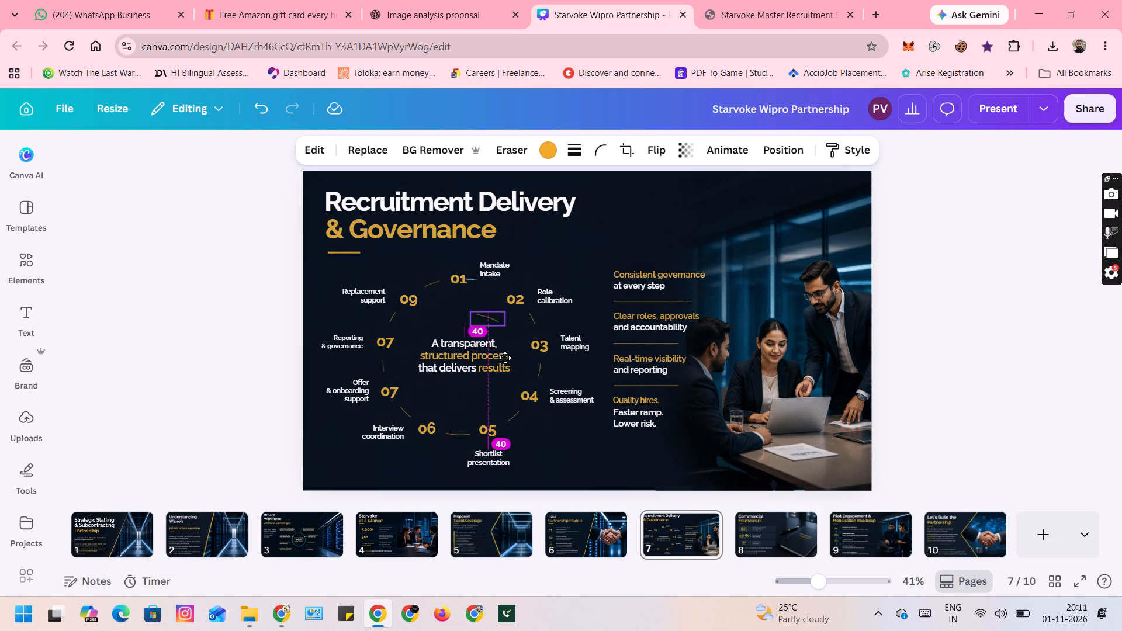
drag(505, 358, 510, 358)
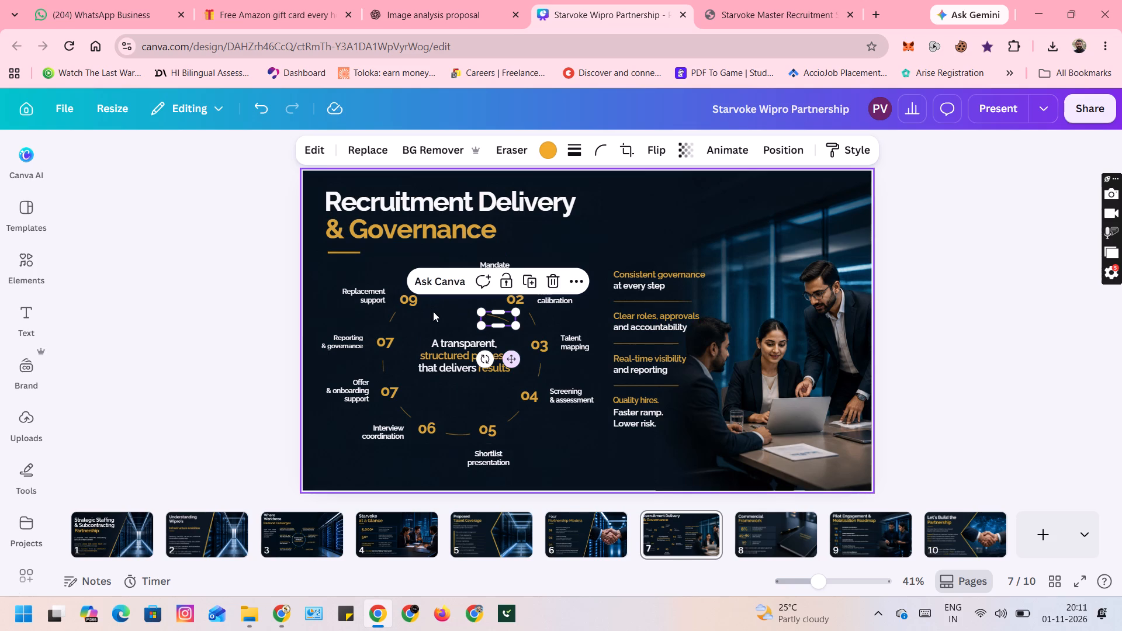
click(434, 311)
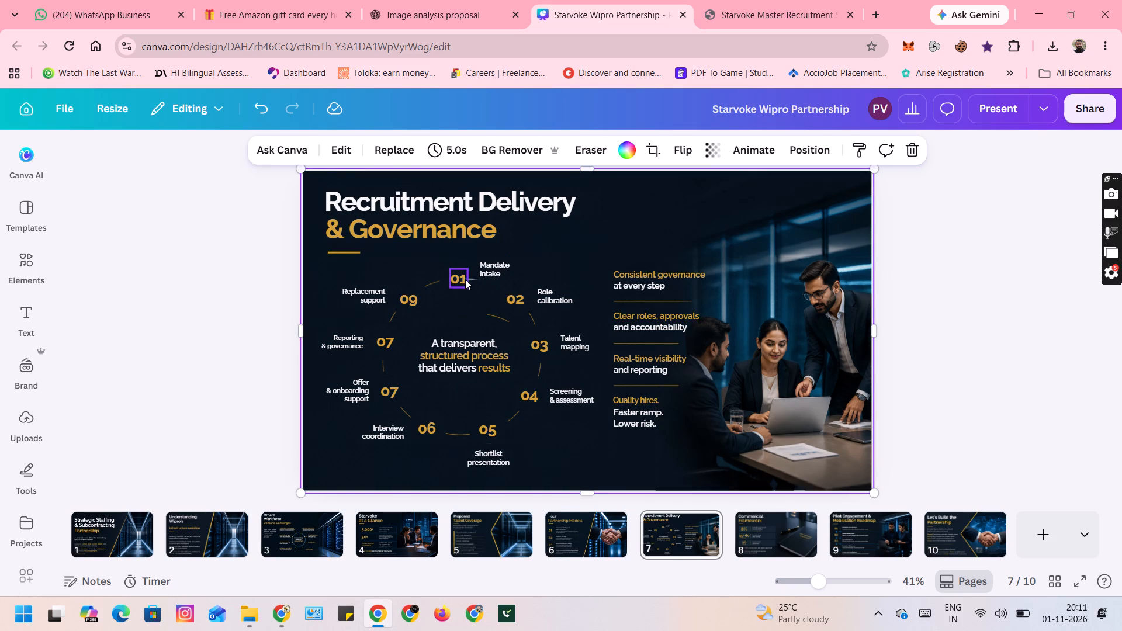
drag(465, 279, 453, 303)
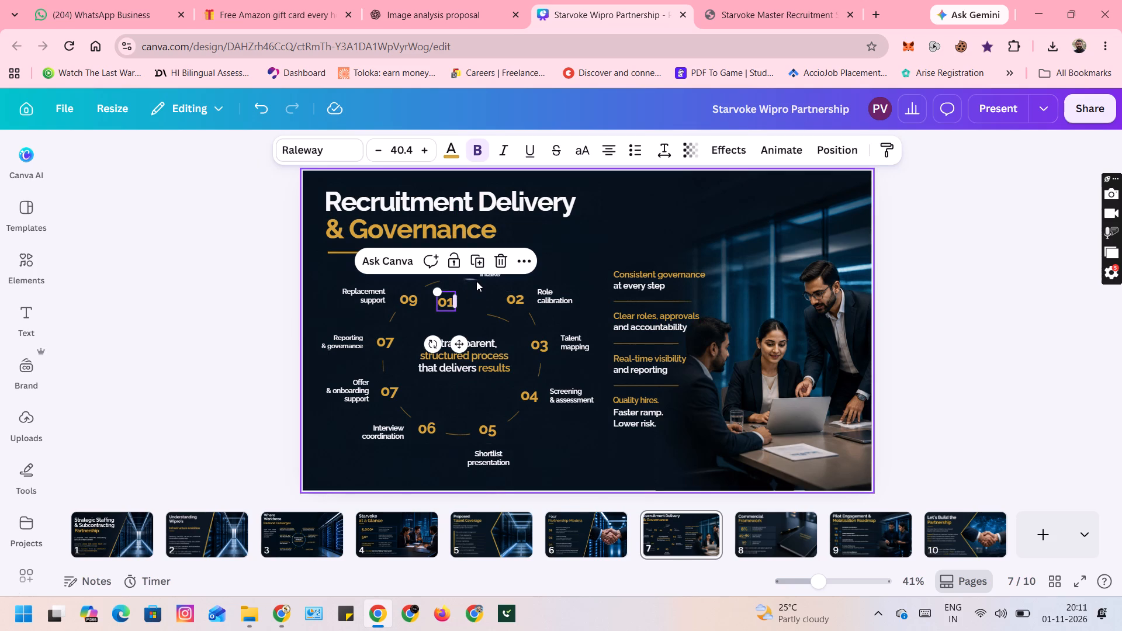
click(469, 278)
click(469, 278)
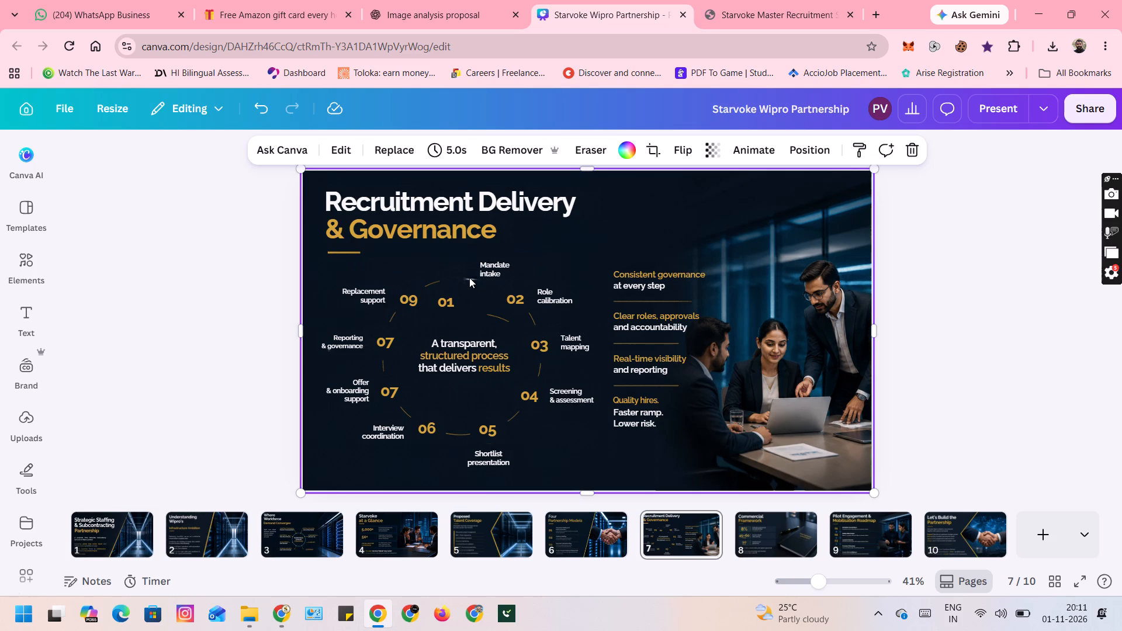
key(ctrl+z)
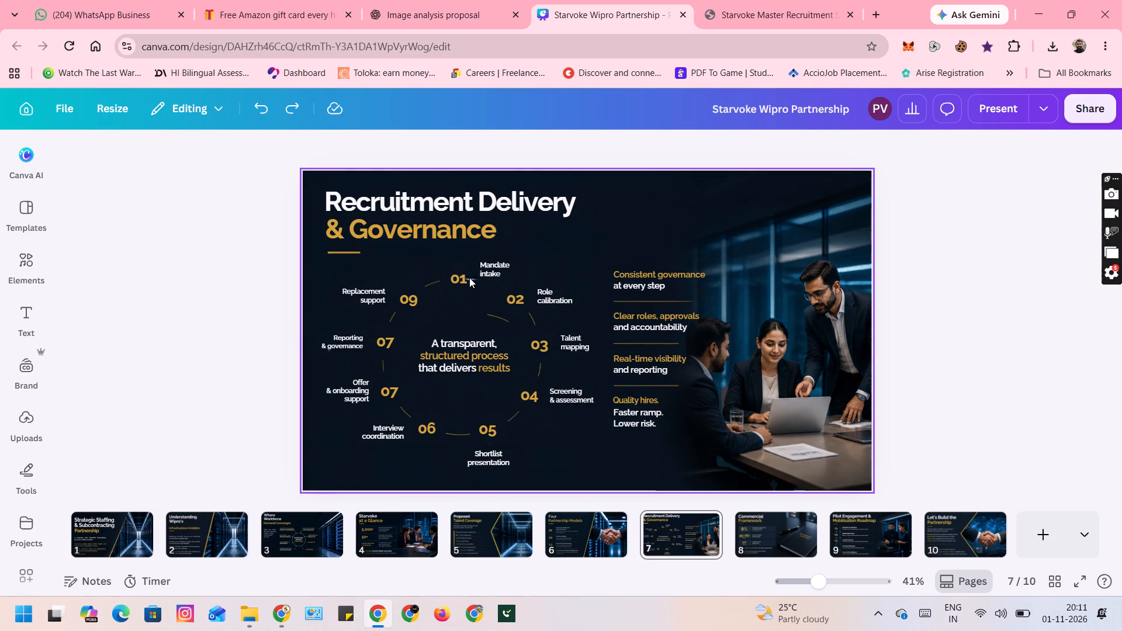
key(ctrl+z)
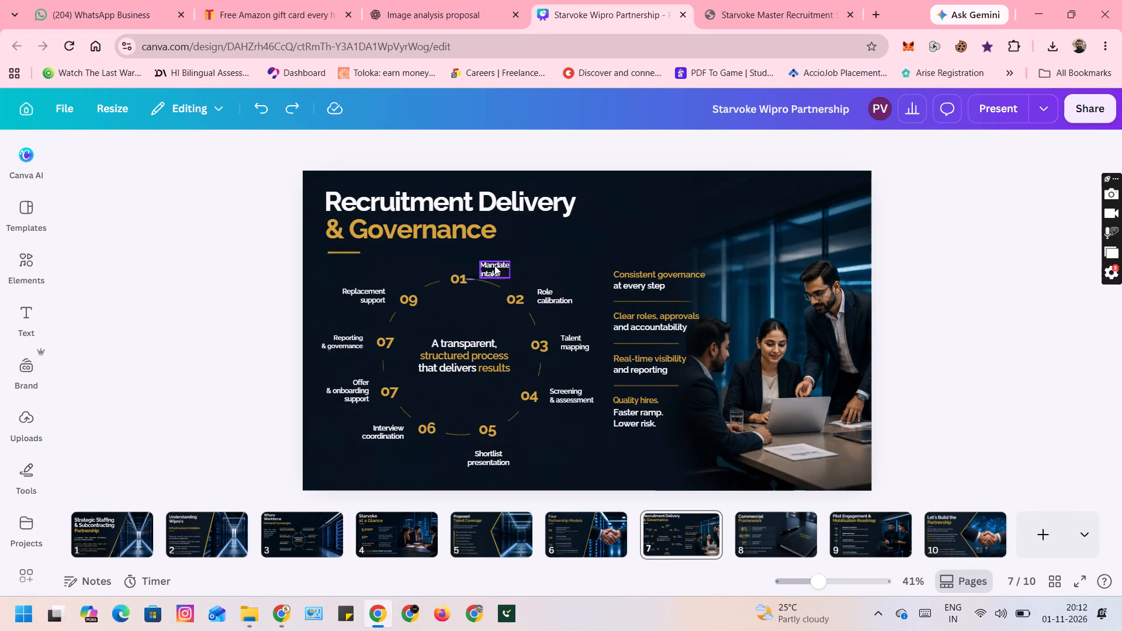
Move the "Mandate intake" label so it sits directly above the "01" number at the top of the ring.
drag(493, 266, 455, 258)
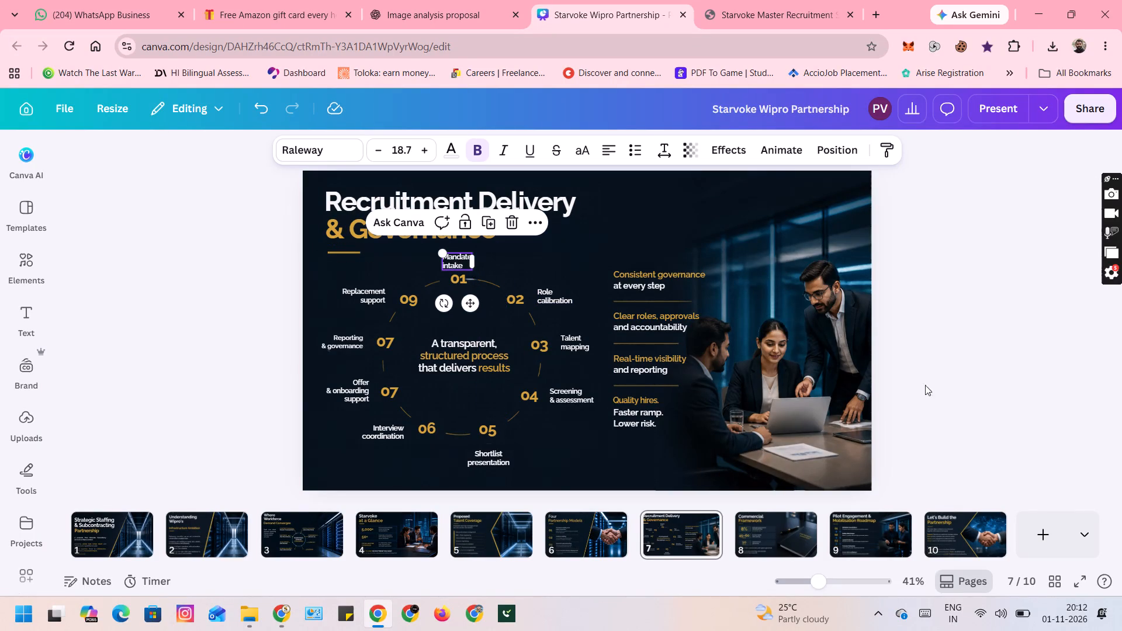
click(944, 376)
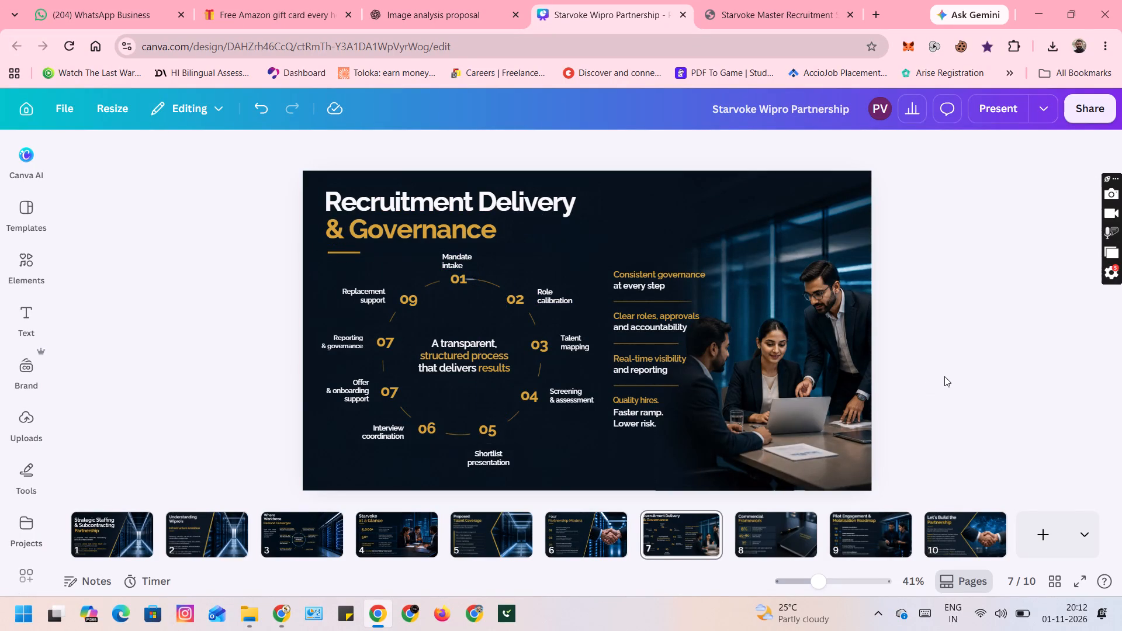
drag(455, 258, 460, 258)
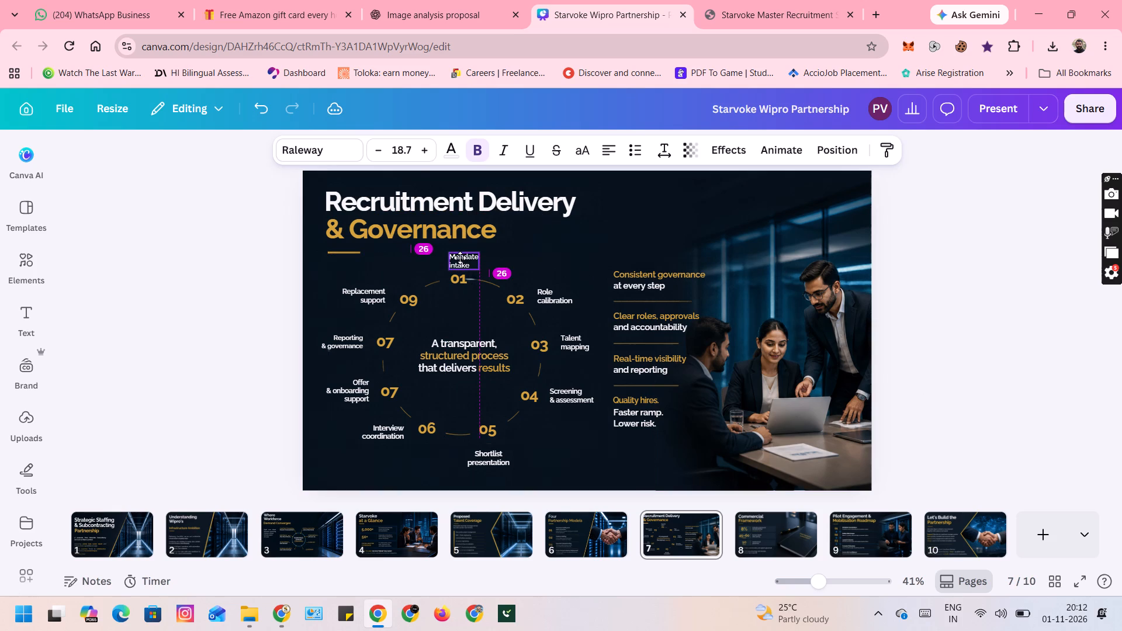
drag(460, 258, 460, 256)
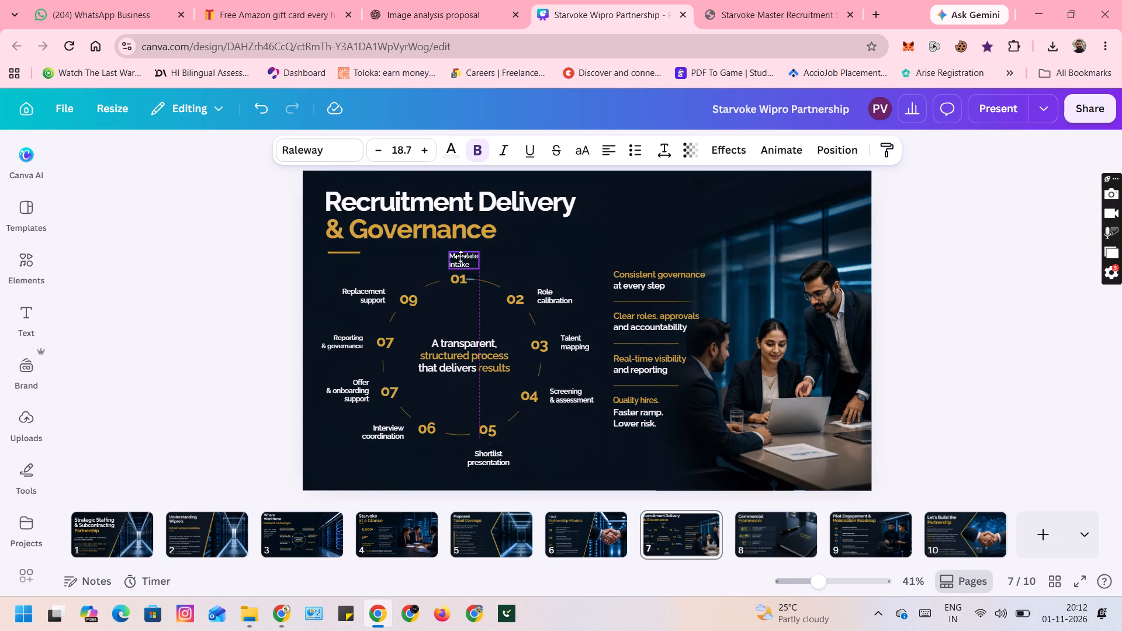
drag(460, 256, 460, 256)
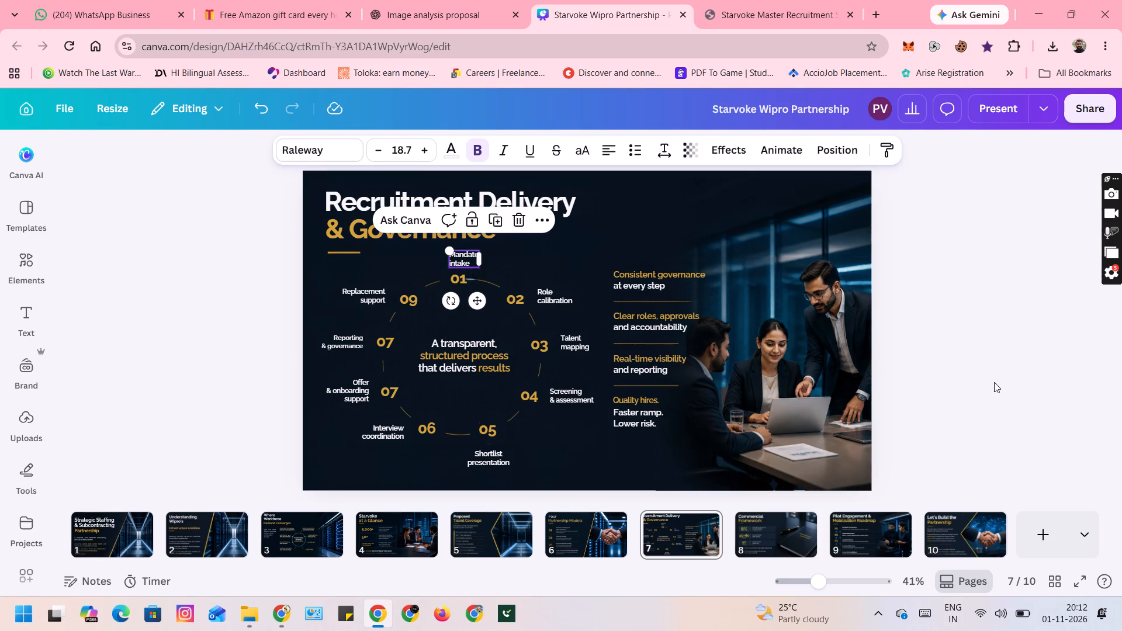
click(994, 382)
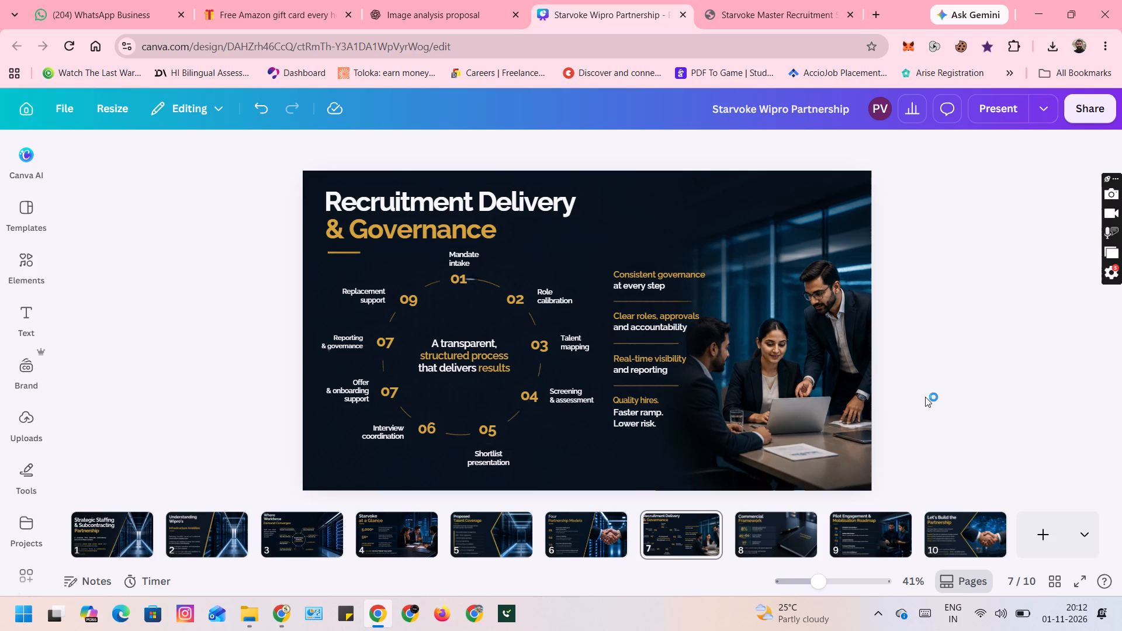
On the "Commercial Framework" slide, shift the "PARTNERSHIP AGREEMENT" text slightly down the notebook cover and rotate it slightly clockwise.
key(Right)
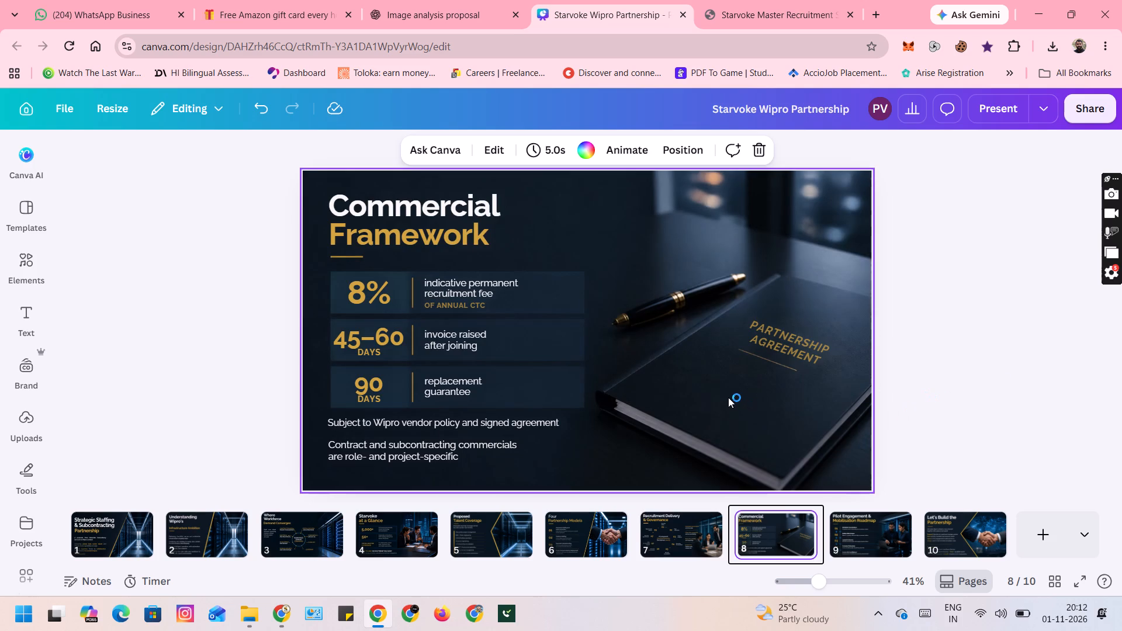
drag(783, 335, 784, 339)
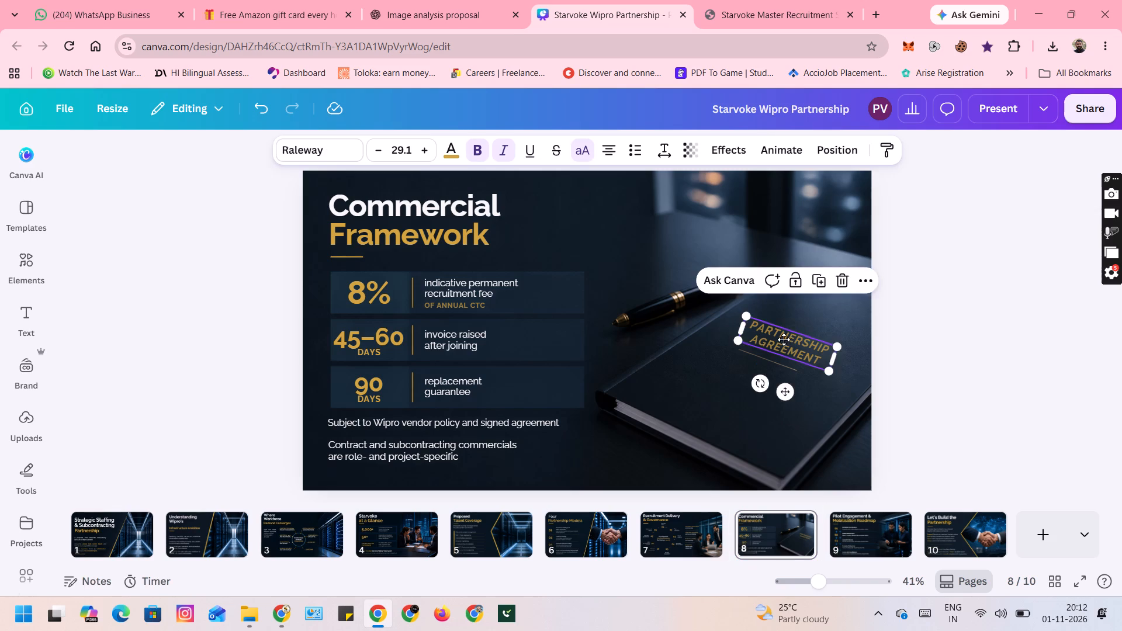
drag(784, 339, 784, 341)
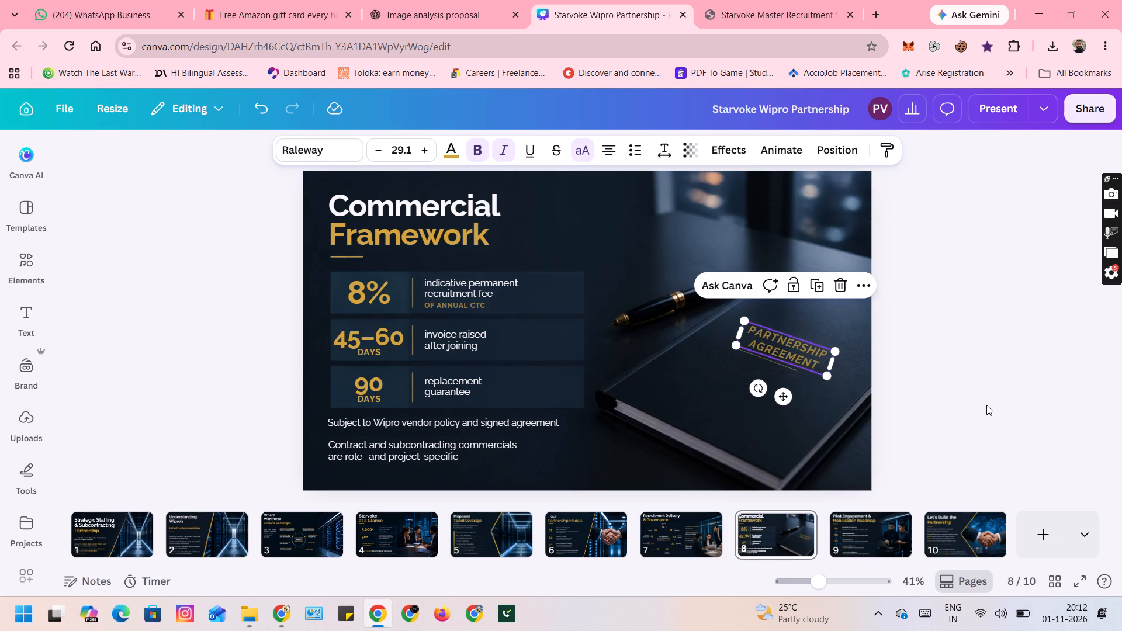
click(984, 405)
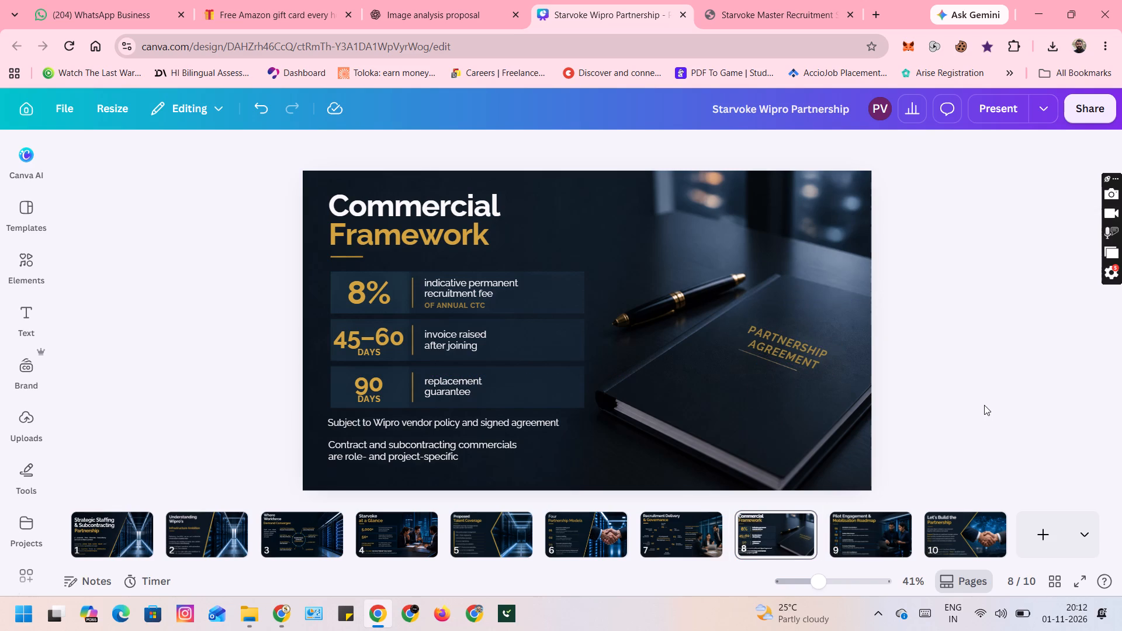
click(801, 353)
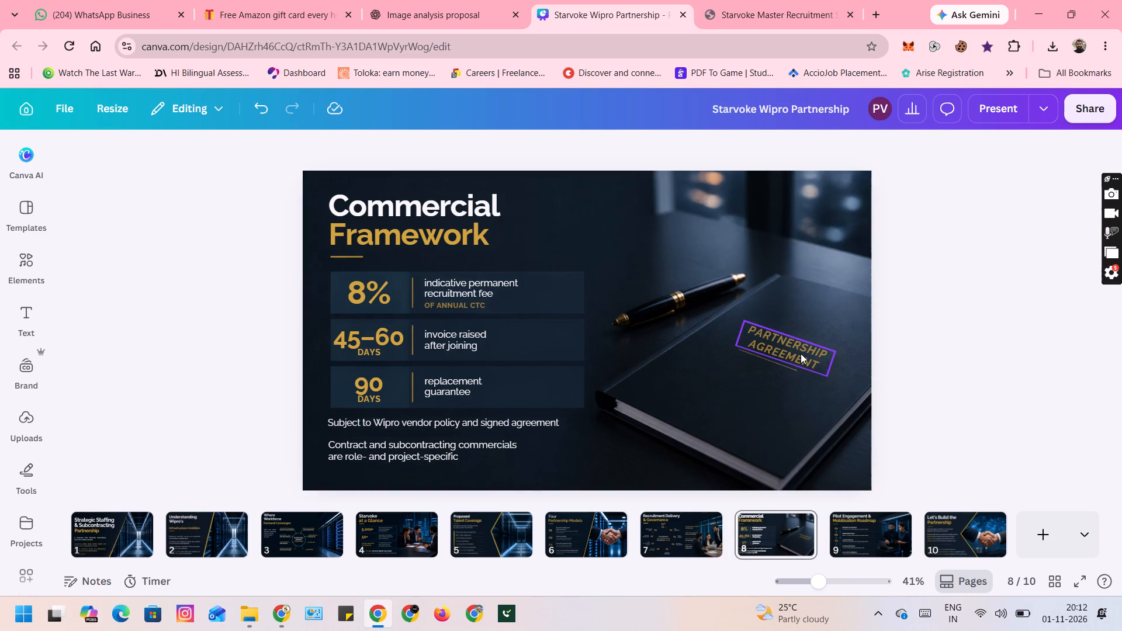
drag(756, 384, 750, 386)
click(986, 409)
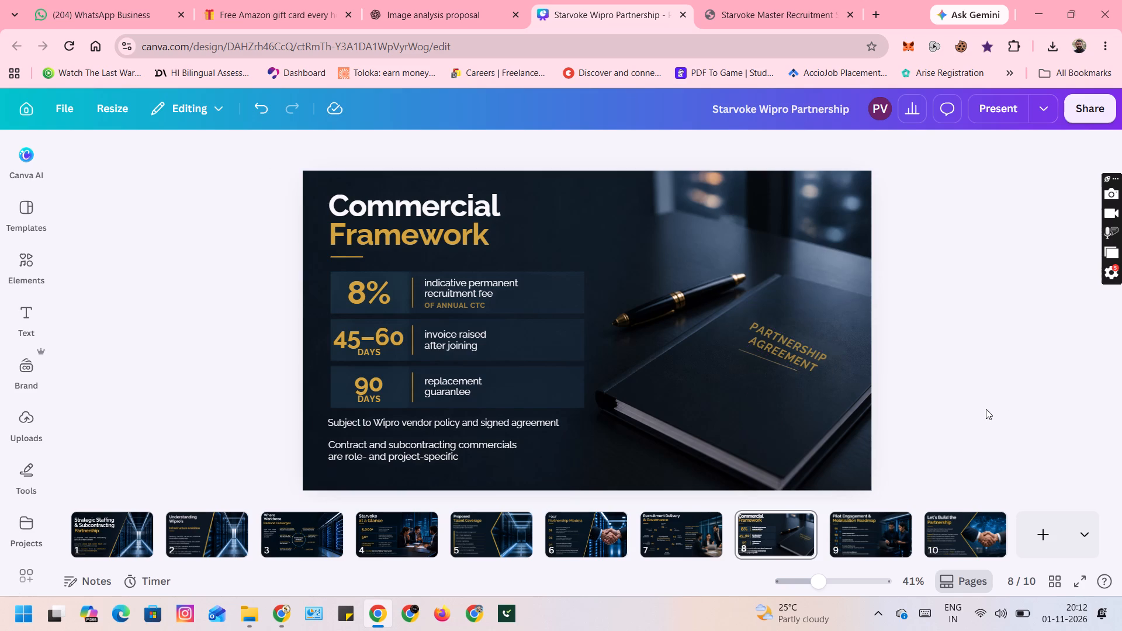
Reposition the thin gold line under "PARTNERSHIP AGREEMENT" and tilt it slightly clockwise to match the text's slant.
drag(764, 367, 759, 358)
drag(759, 358, 755, 368)
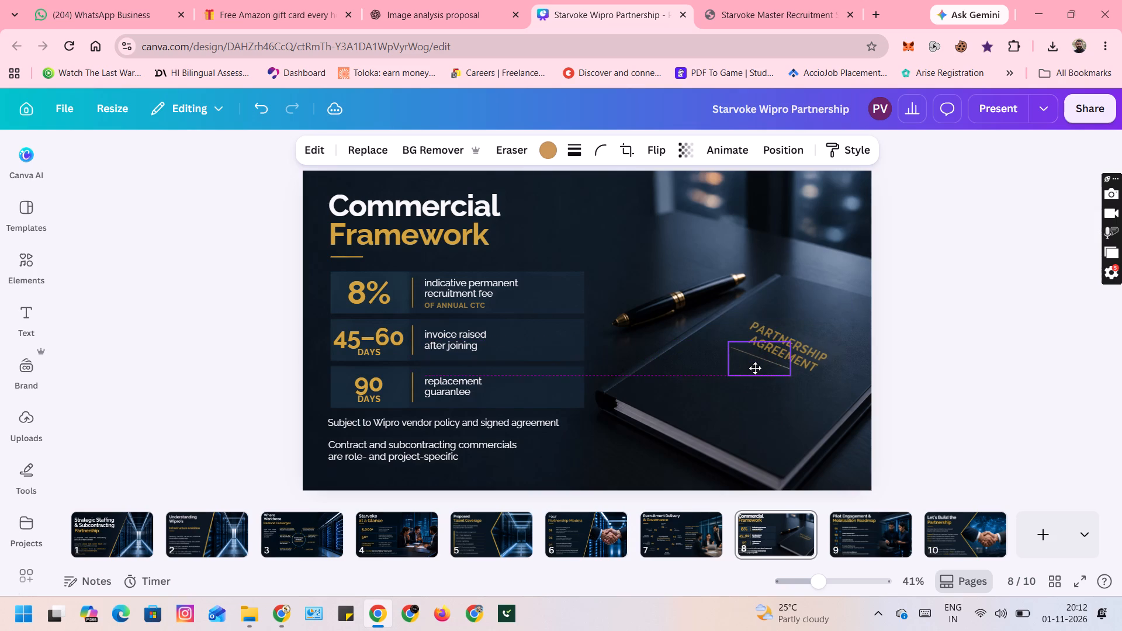
drag(755, 368, 760, 369)
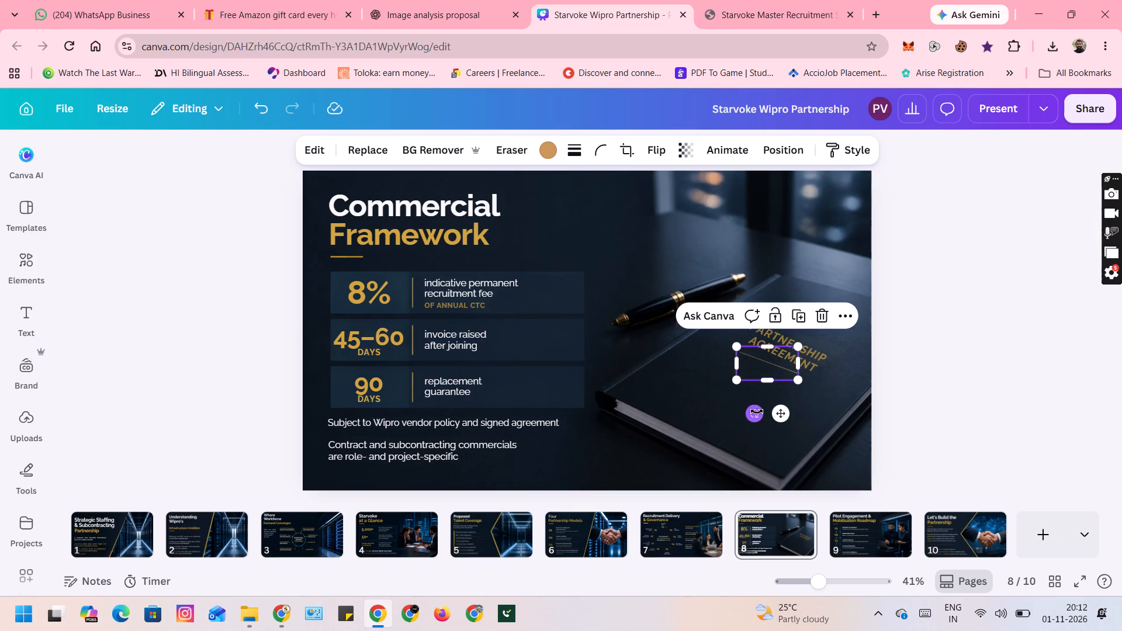
click(754, 415)
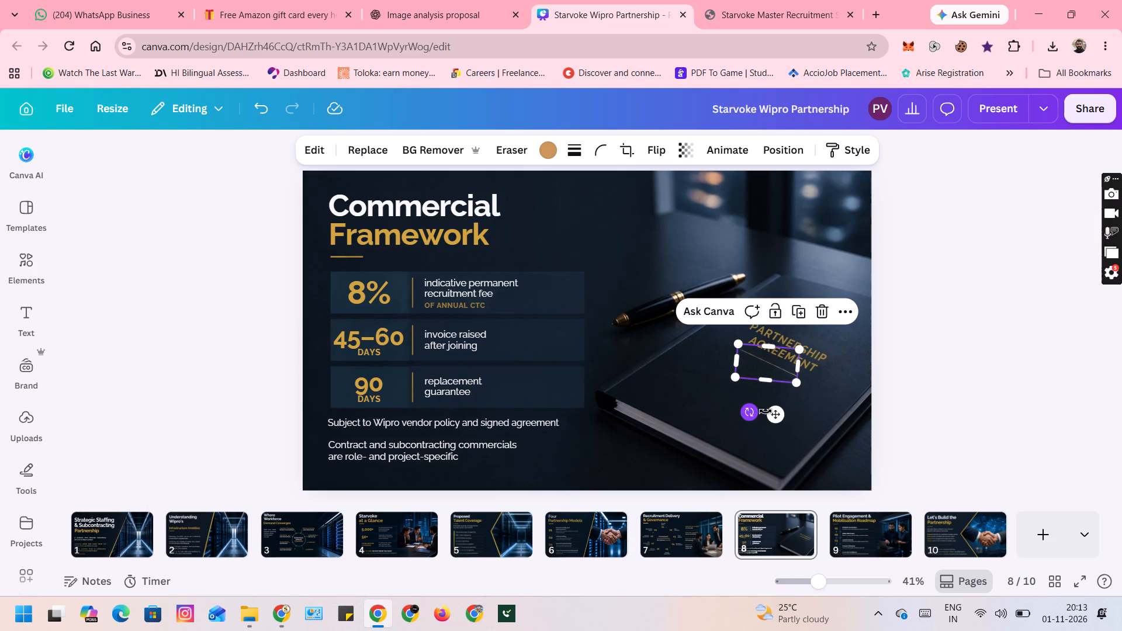
click(971, 406)
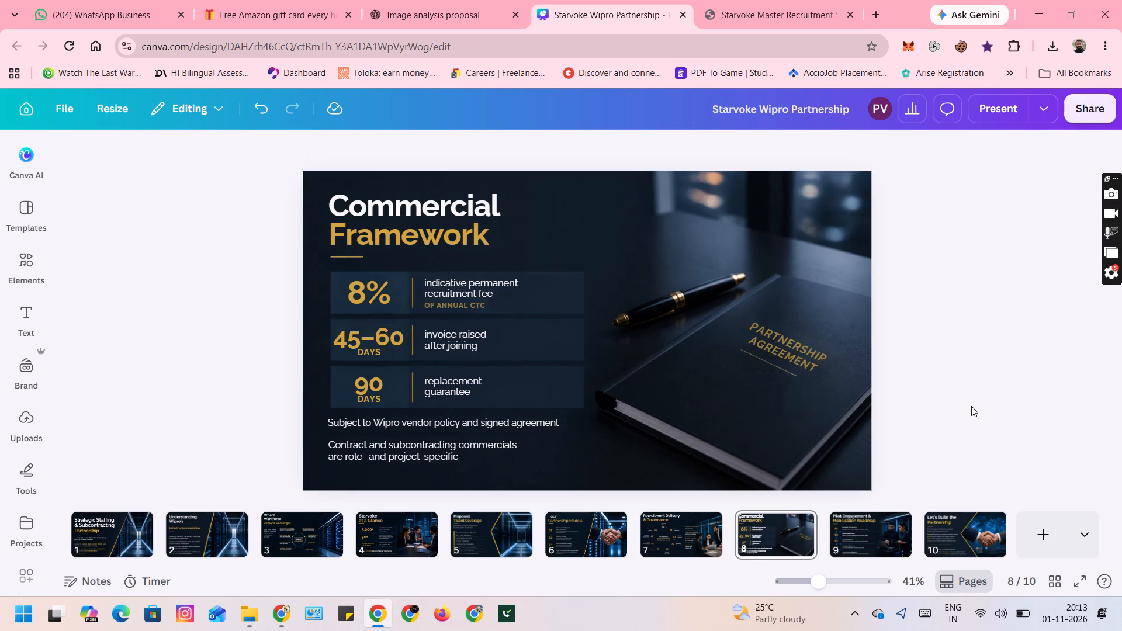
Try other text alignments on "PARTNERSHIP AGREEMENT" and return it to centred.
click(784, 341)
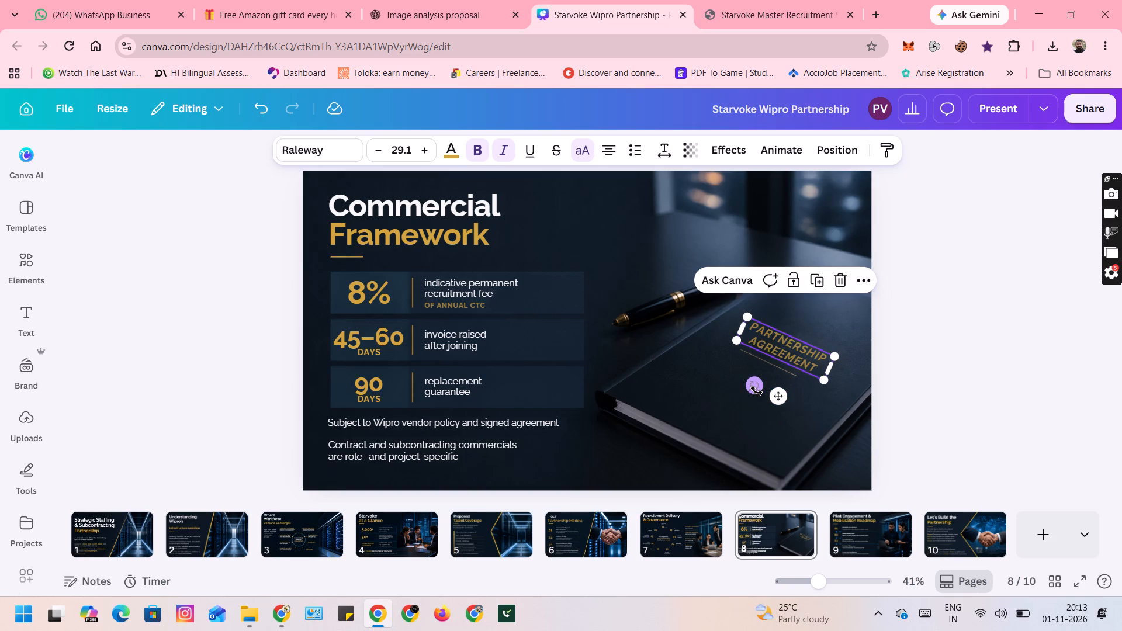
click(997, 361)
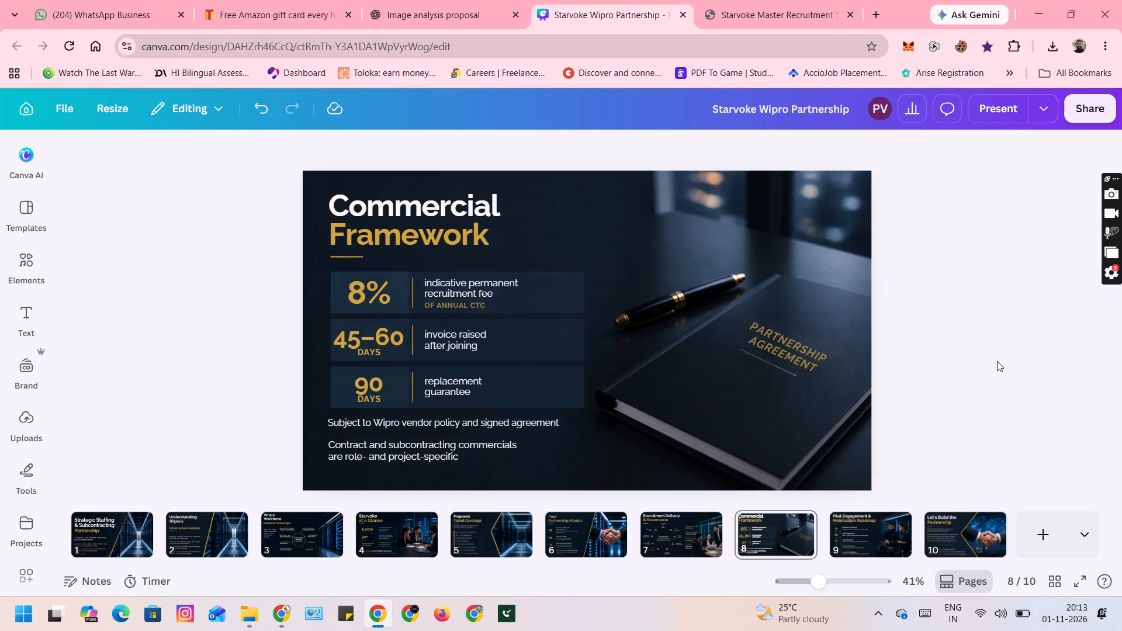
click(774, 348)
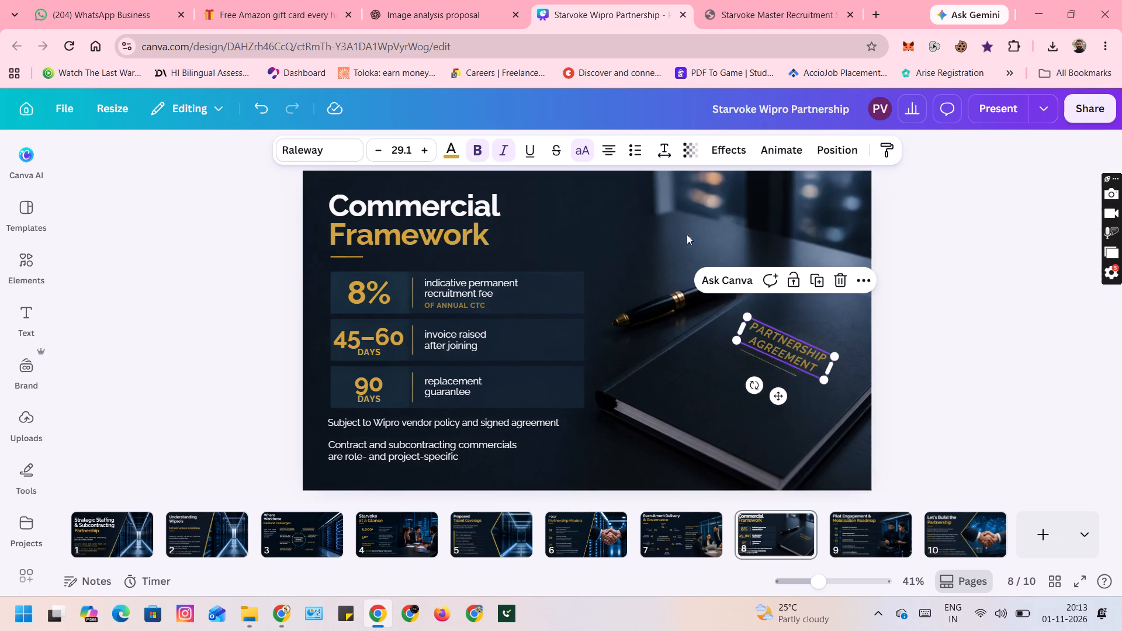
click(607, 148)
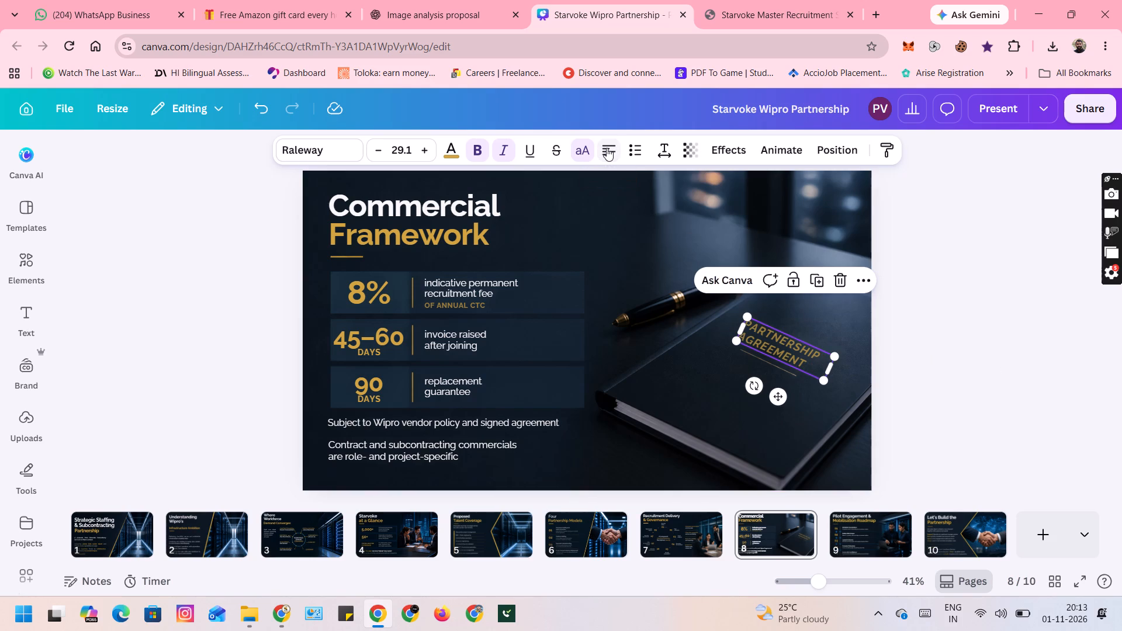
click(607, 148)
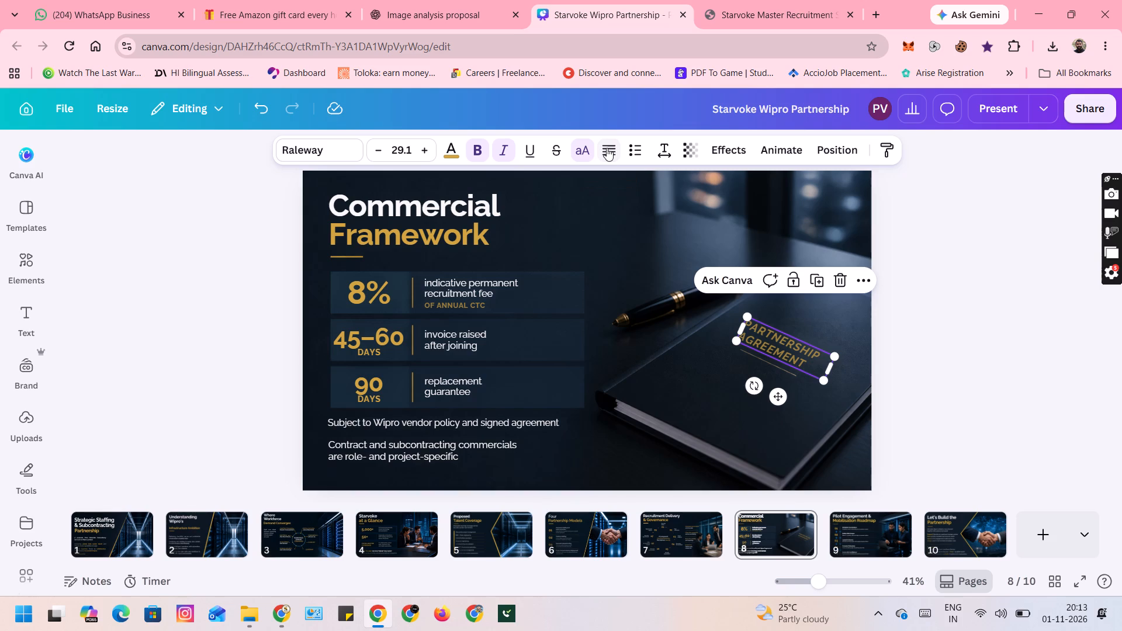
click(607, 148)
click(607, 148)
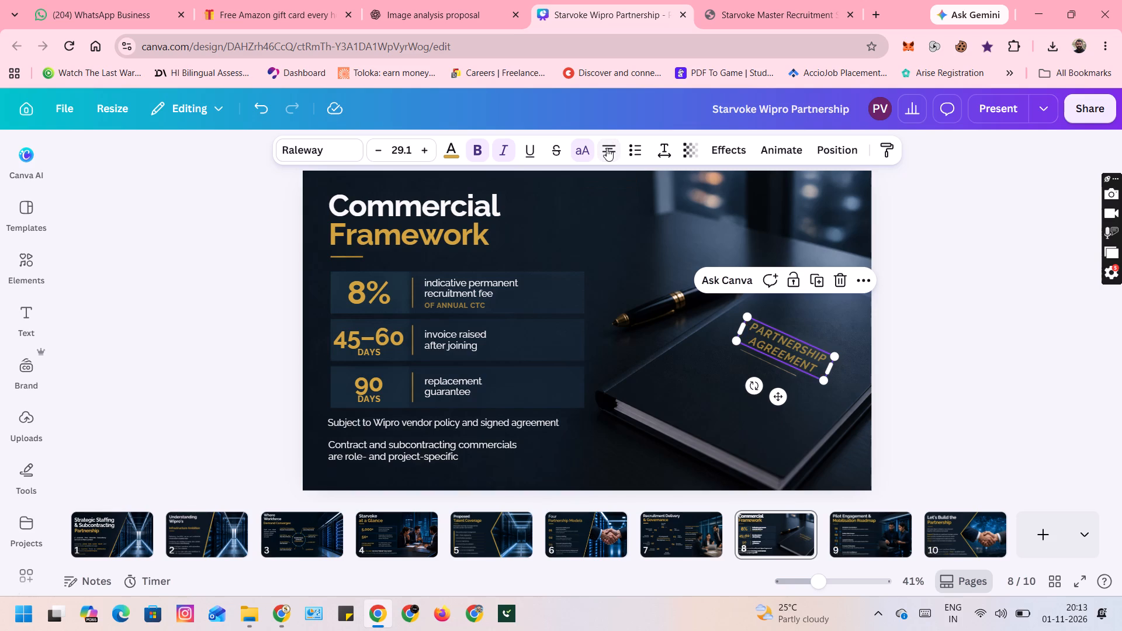
On the notebook cover, replace the separator between "PARTNERSHIP" and "AGREEMENT" with a line break so each word has its own line.
double_click(760, 337)
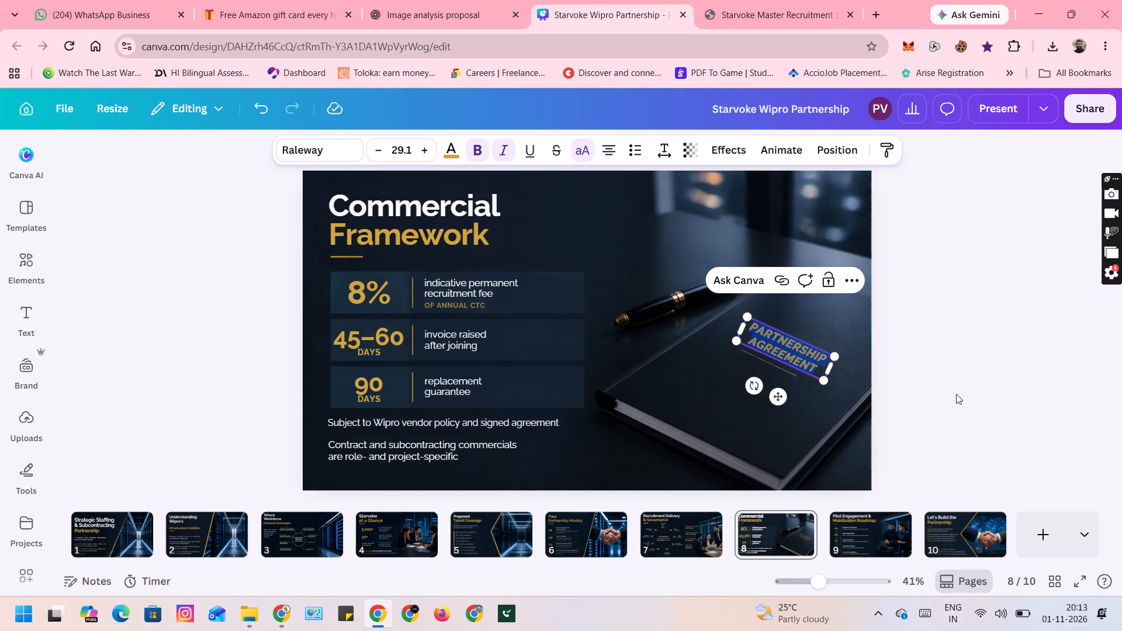
click(956, 394)
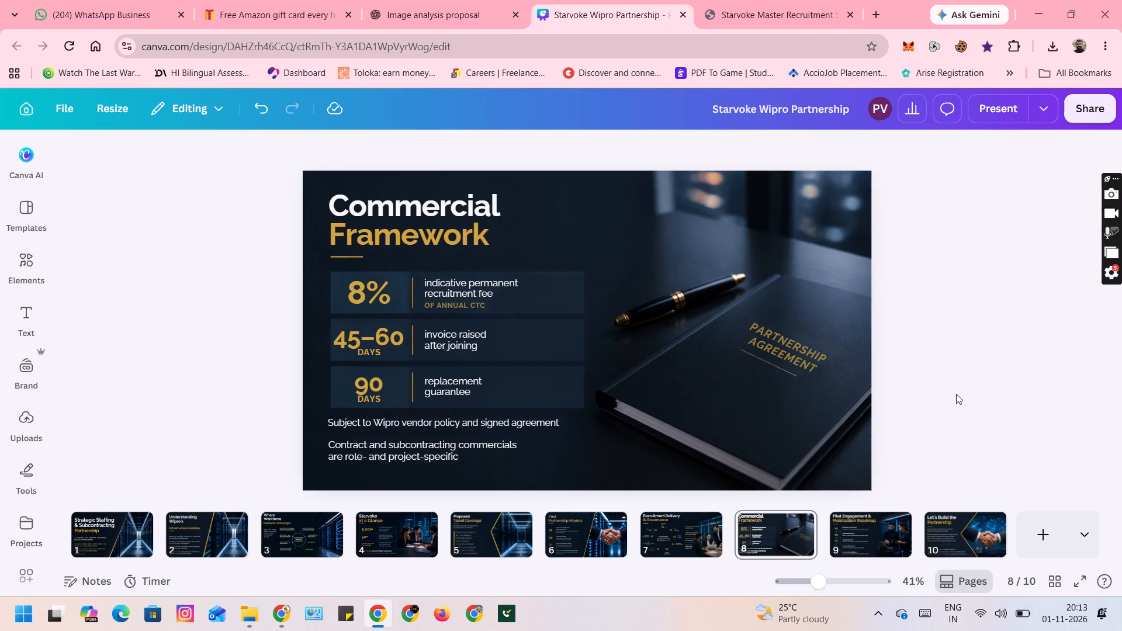
double_click(793, 351)
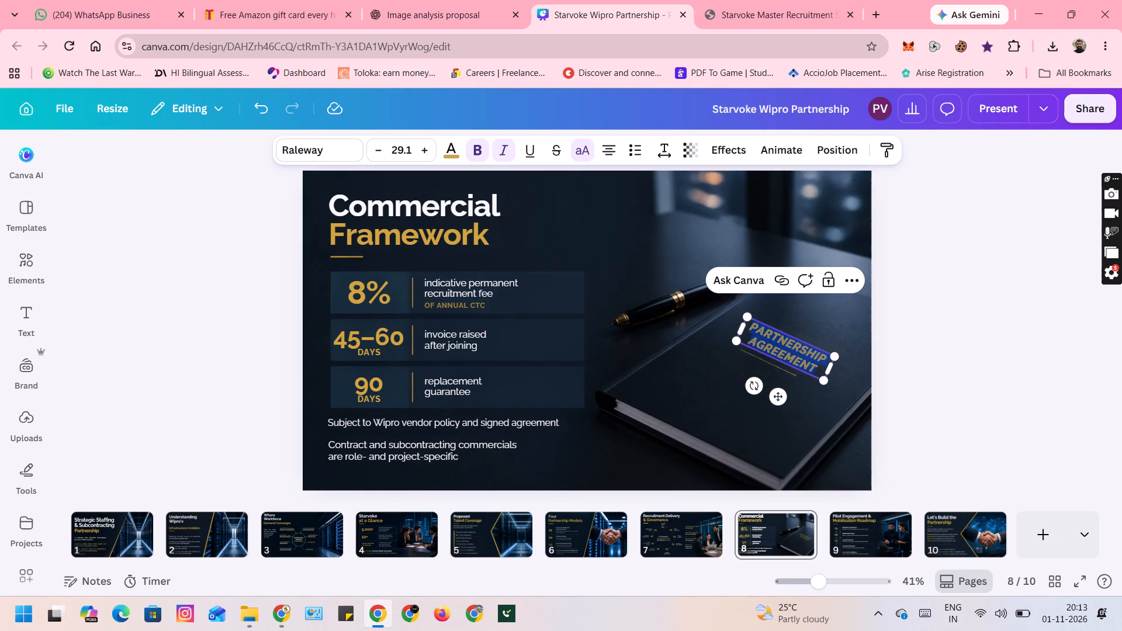
key(Right)
key(Right)
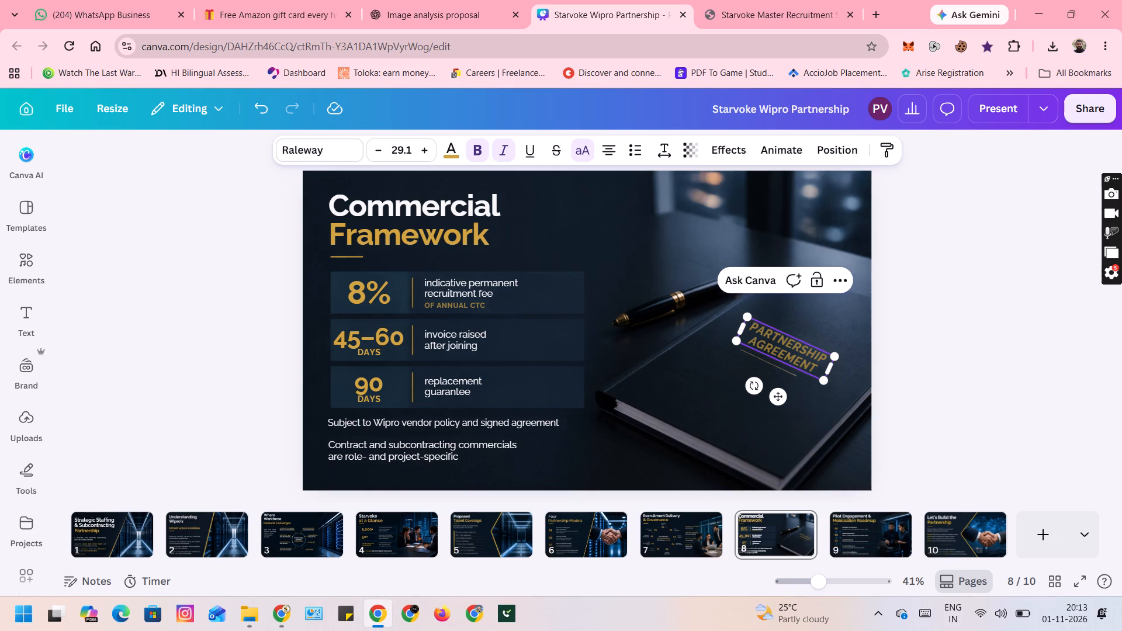
key(Up)
key(Right)
key(Delete)
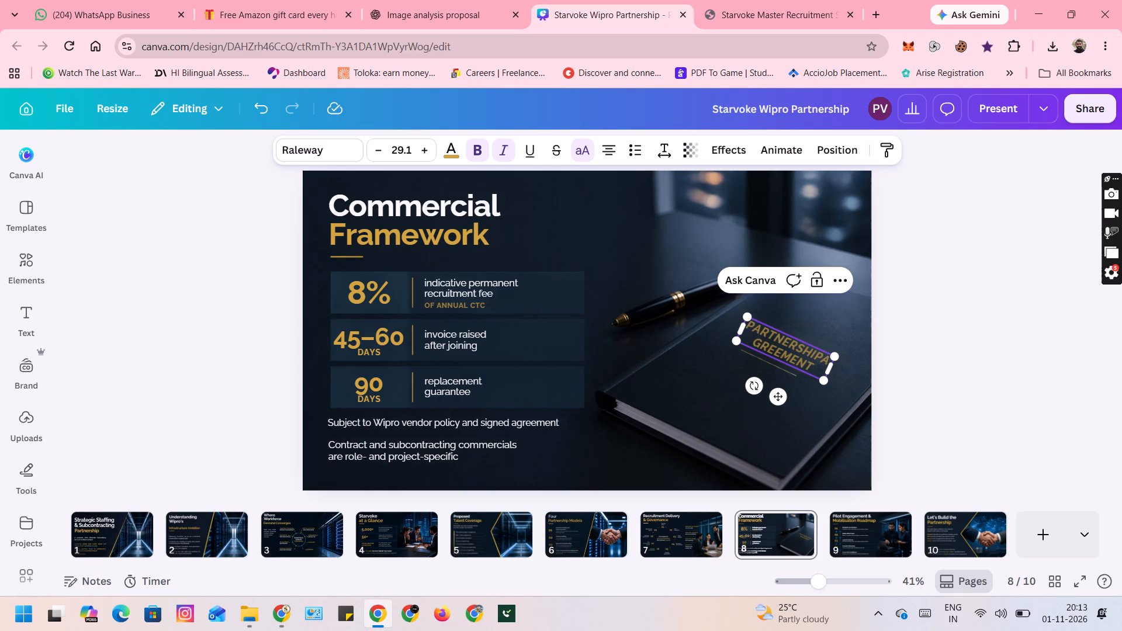
key(Return)
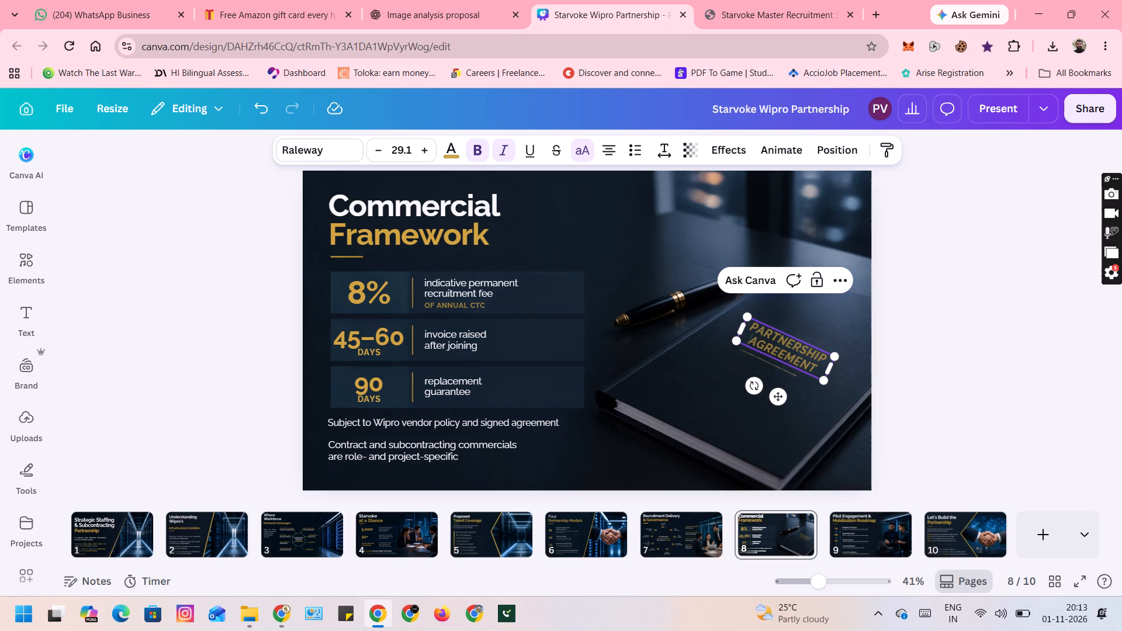
click(937, 389)
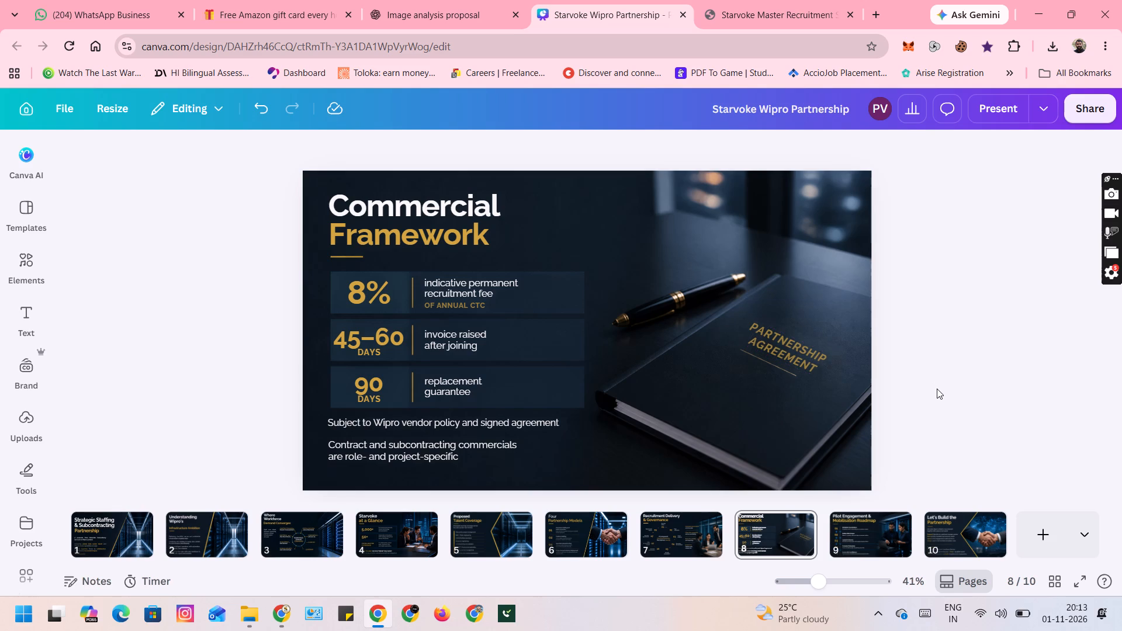
double_click(801, 361)
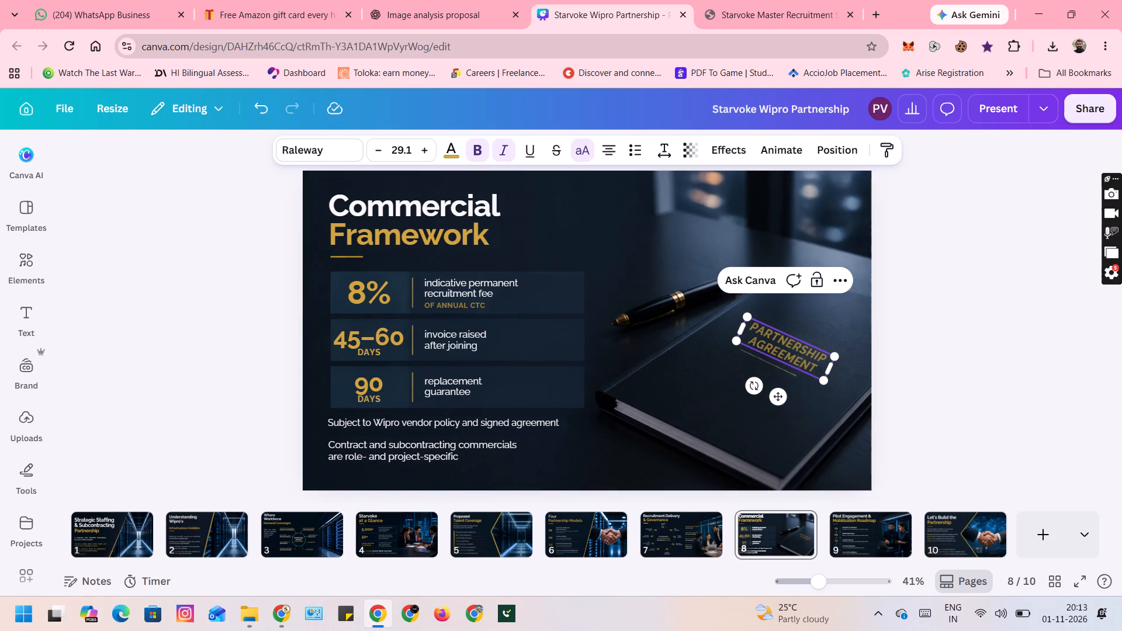
triple_click(801, 361)
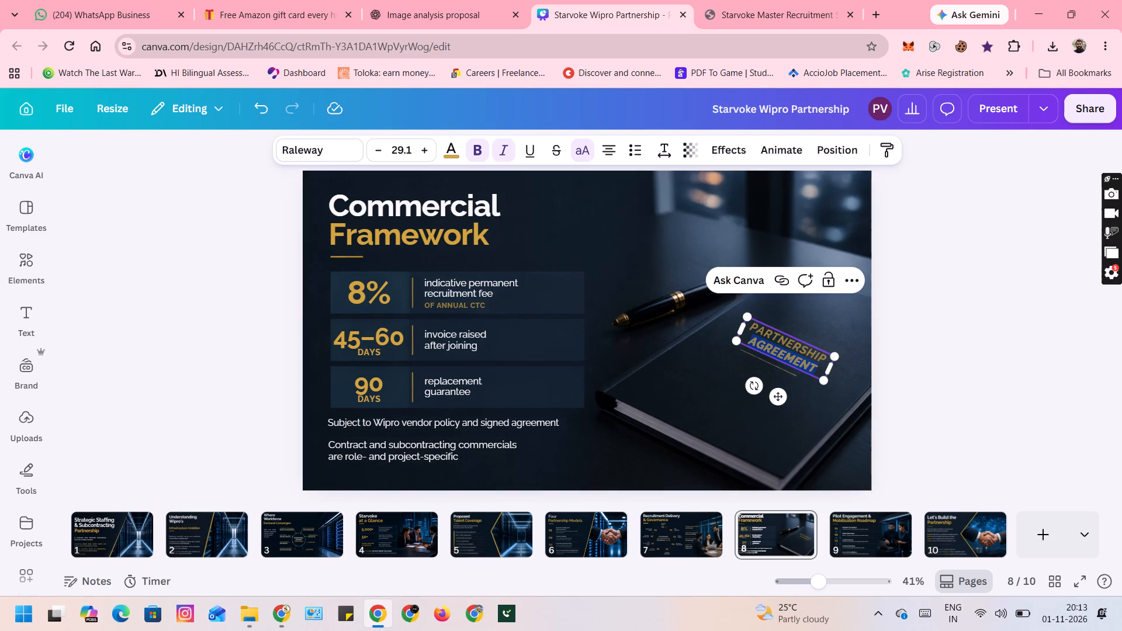
click(902, 382)
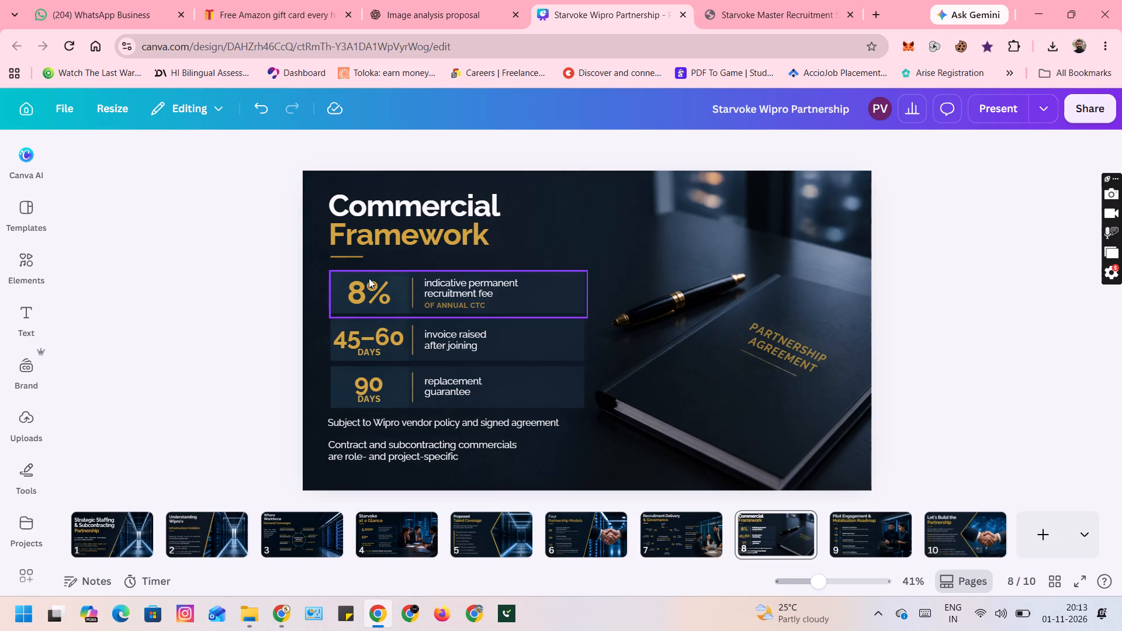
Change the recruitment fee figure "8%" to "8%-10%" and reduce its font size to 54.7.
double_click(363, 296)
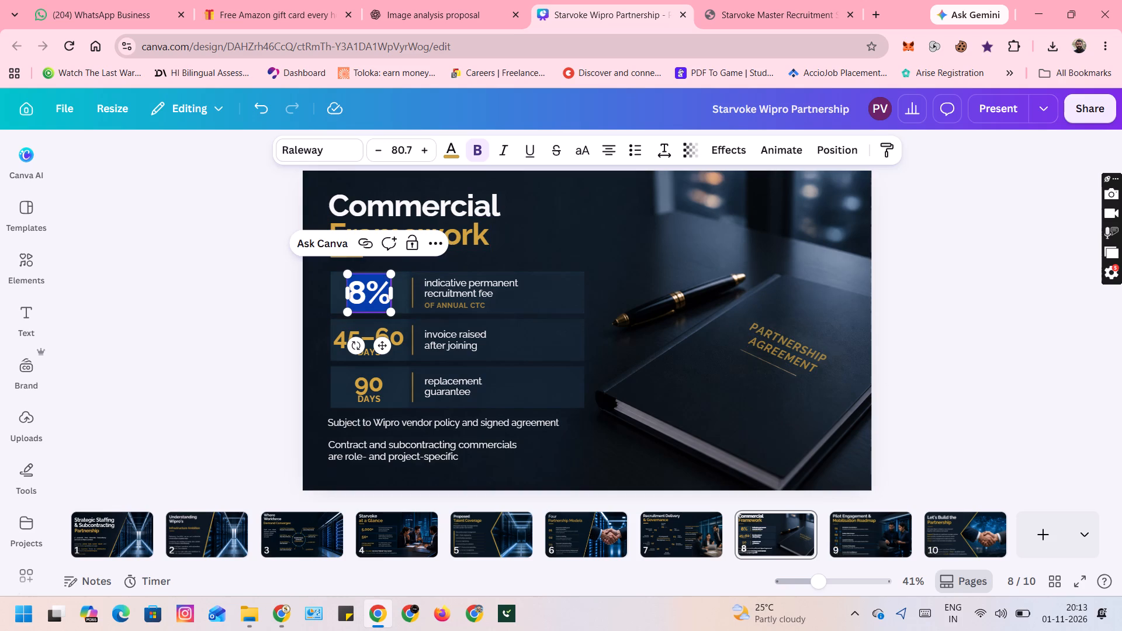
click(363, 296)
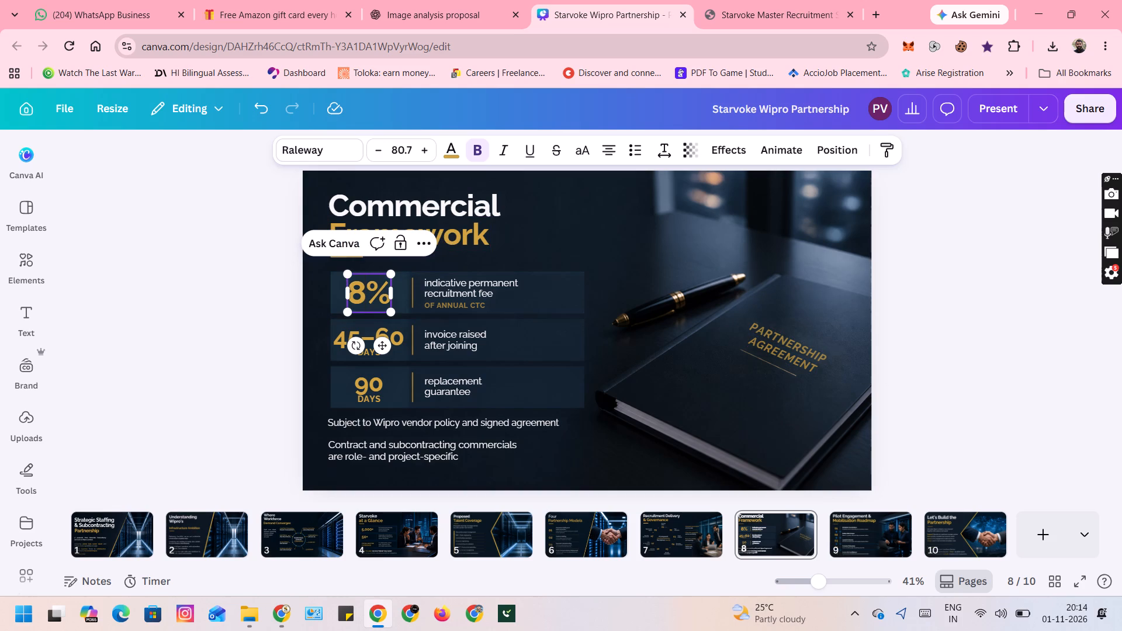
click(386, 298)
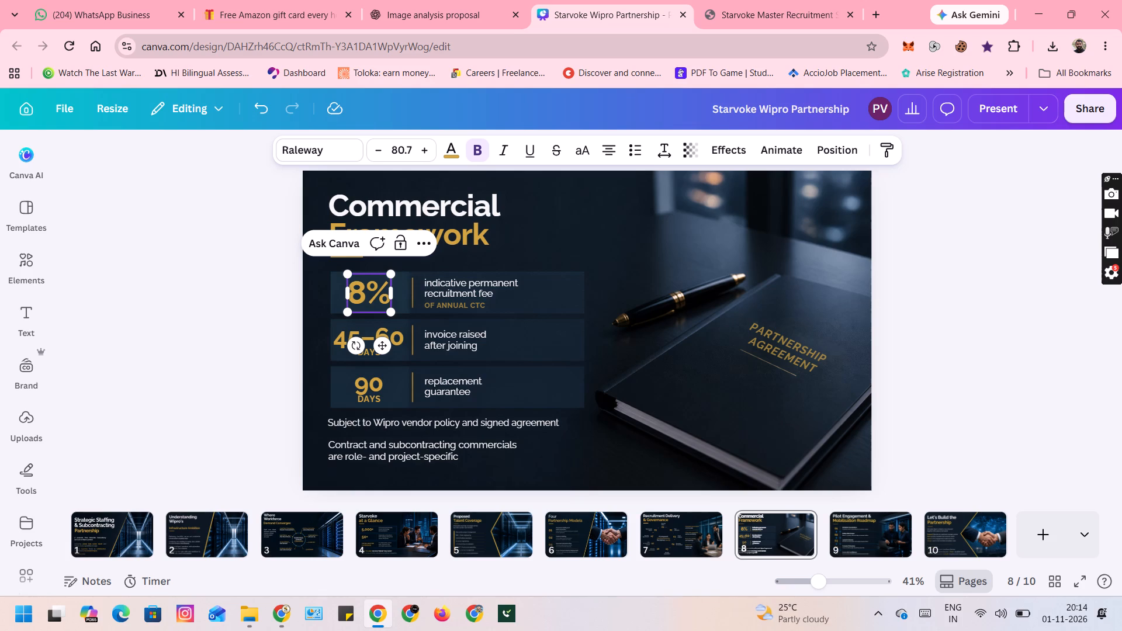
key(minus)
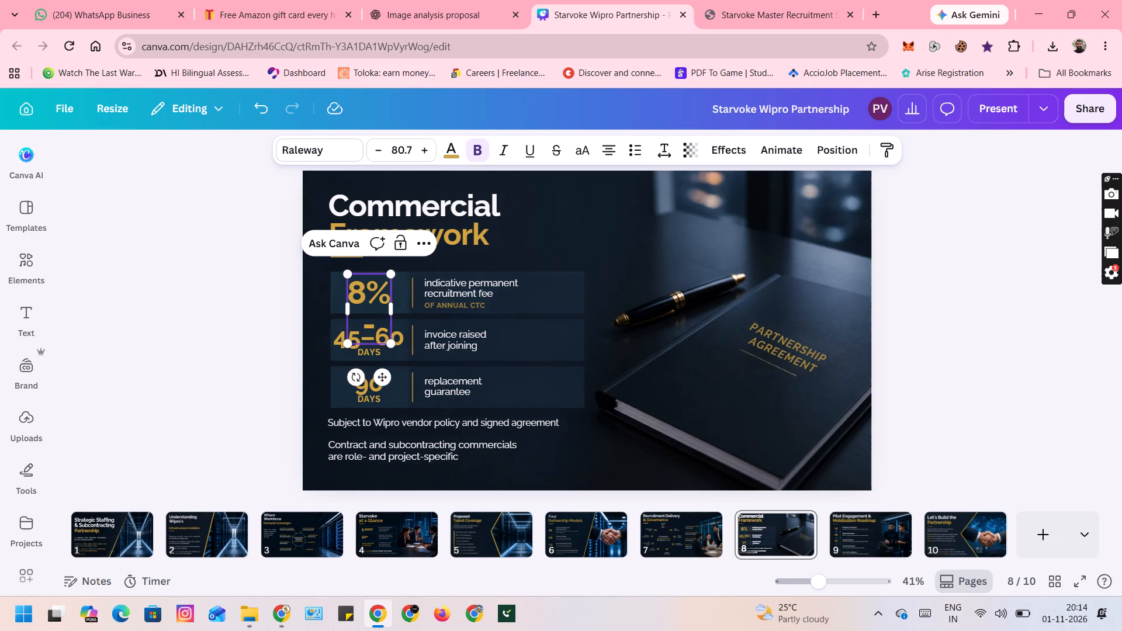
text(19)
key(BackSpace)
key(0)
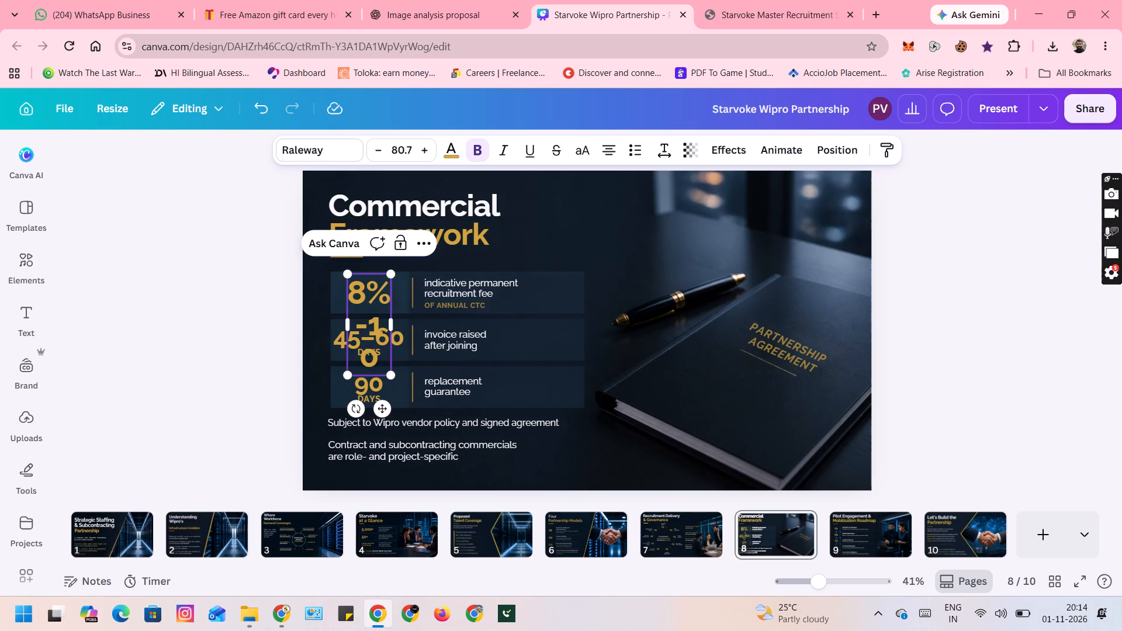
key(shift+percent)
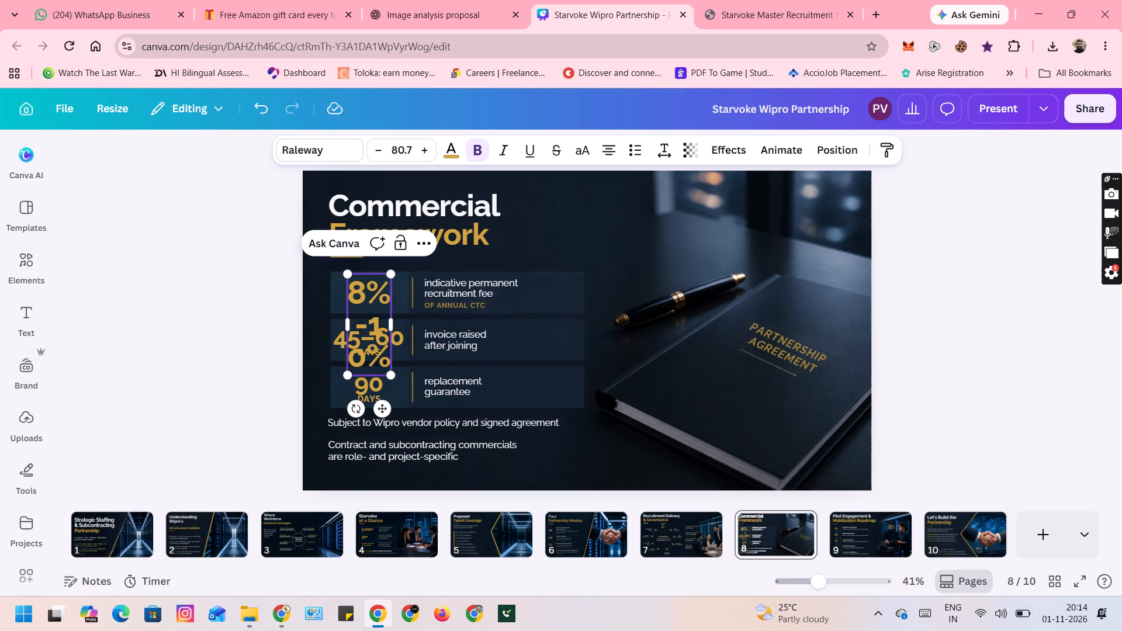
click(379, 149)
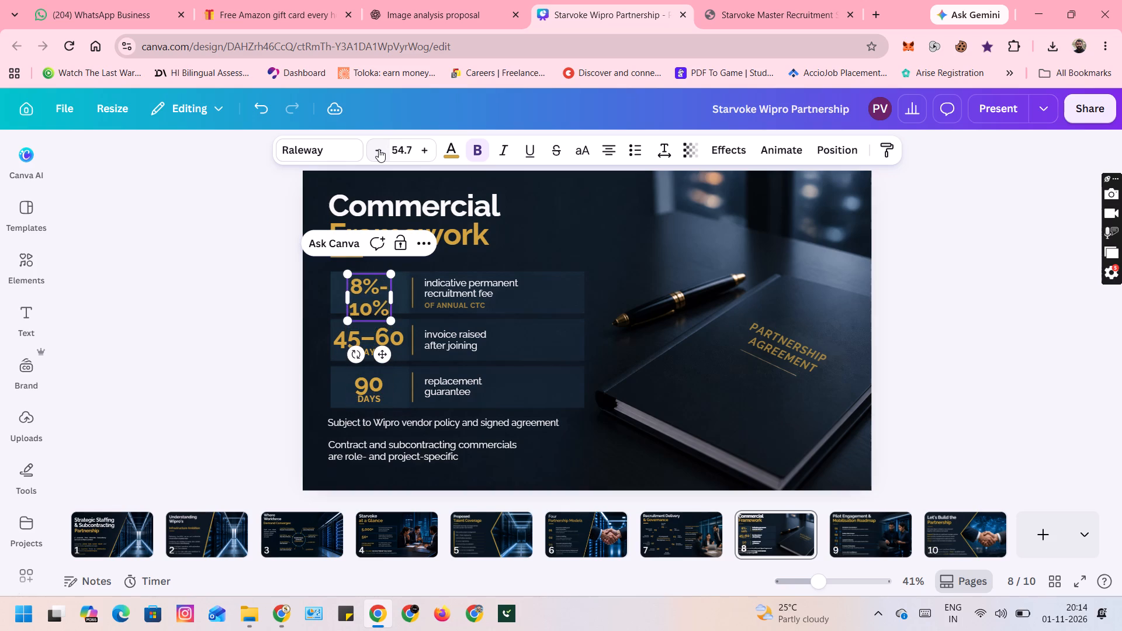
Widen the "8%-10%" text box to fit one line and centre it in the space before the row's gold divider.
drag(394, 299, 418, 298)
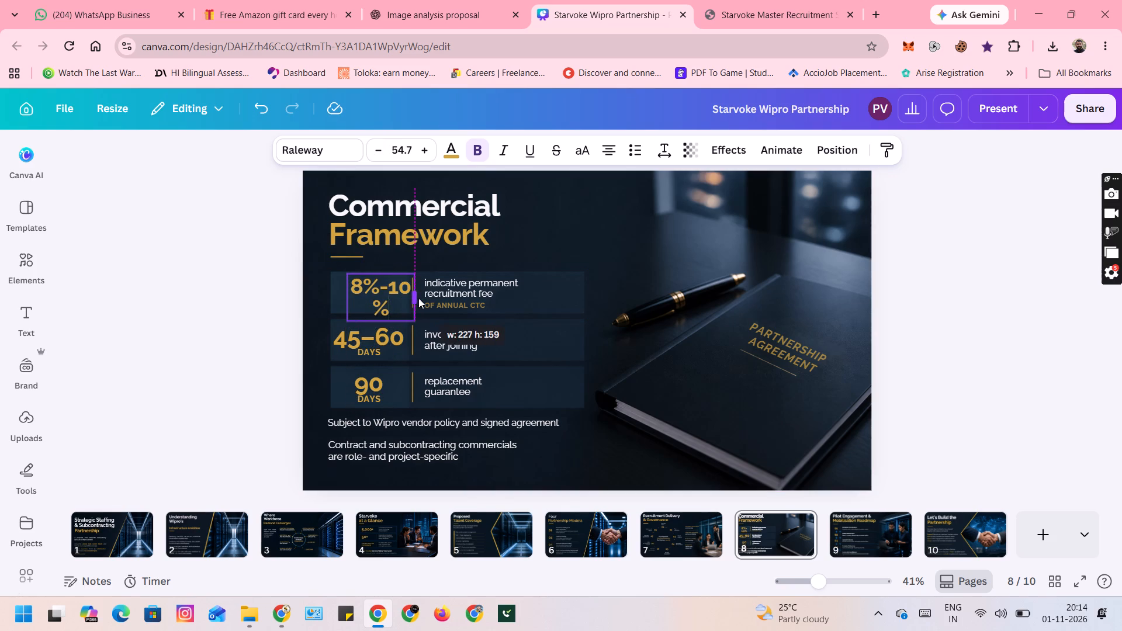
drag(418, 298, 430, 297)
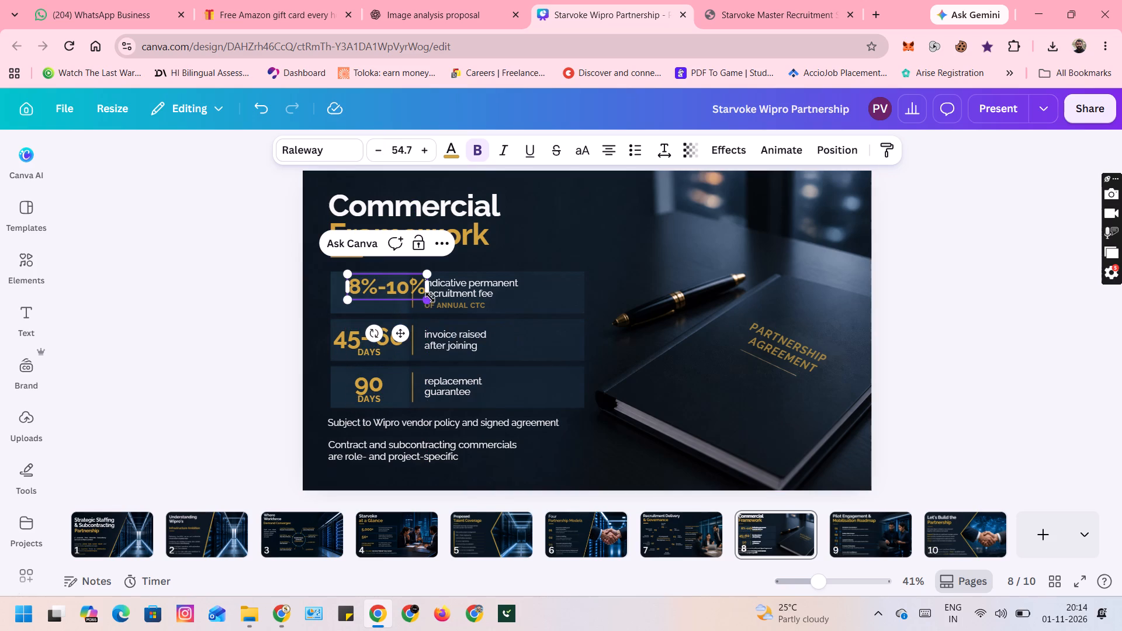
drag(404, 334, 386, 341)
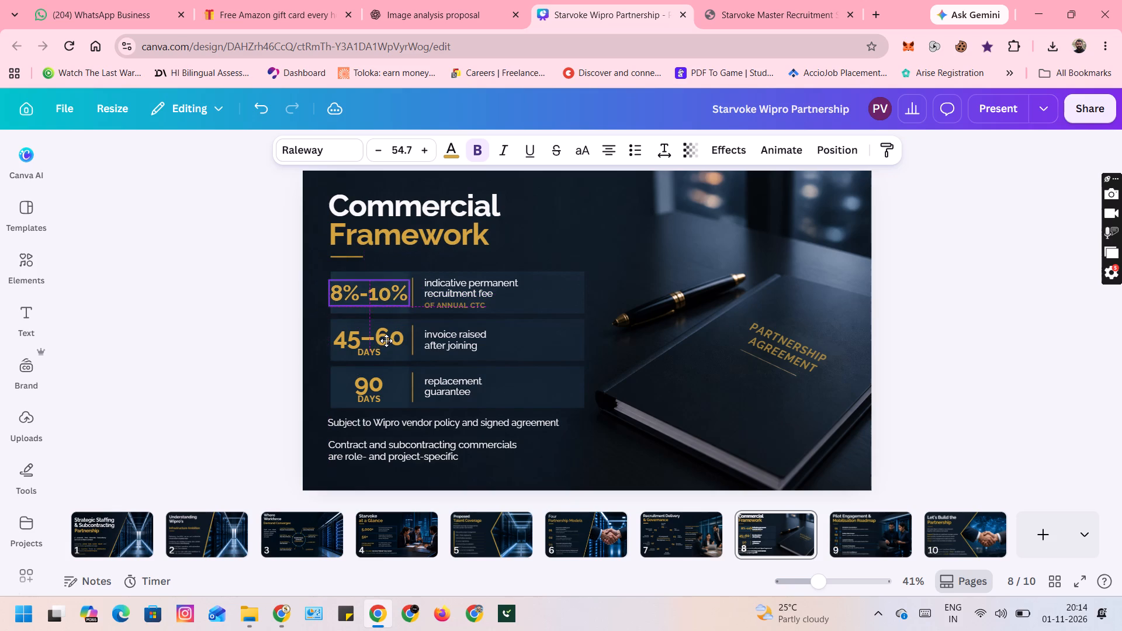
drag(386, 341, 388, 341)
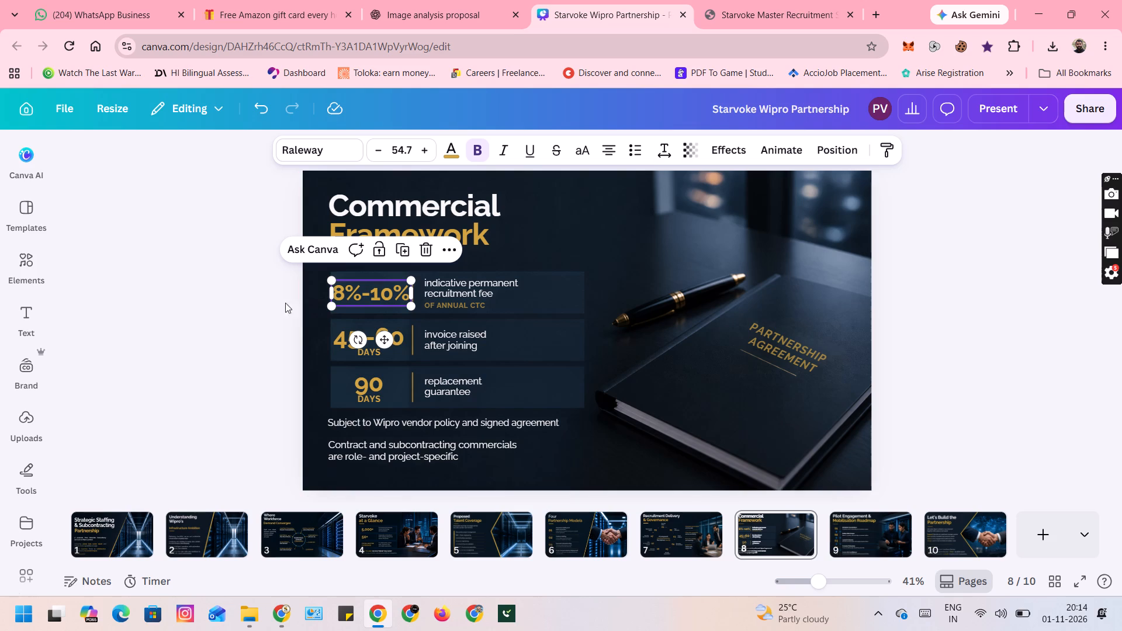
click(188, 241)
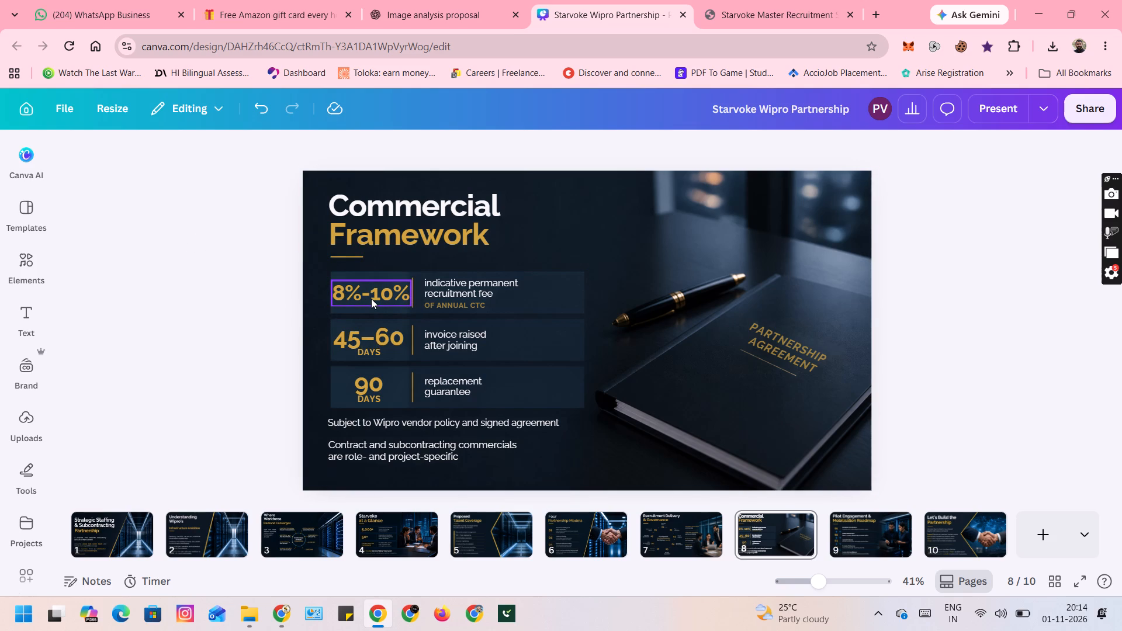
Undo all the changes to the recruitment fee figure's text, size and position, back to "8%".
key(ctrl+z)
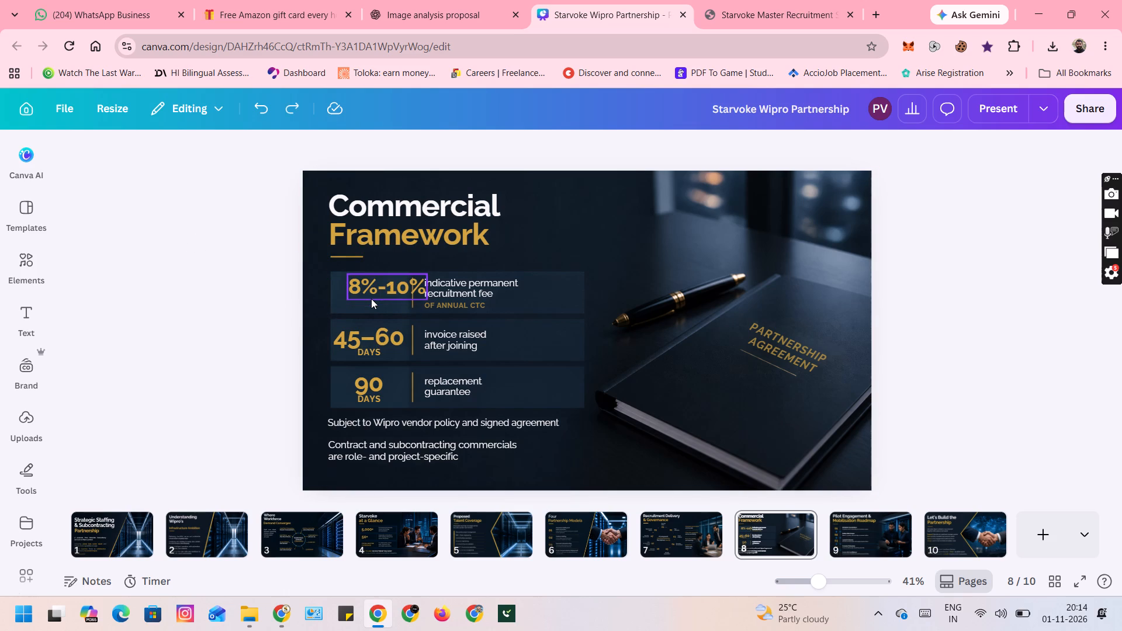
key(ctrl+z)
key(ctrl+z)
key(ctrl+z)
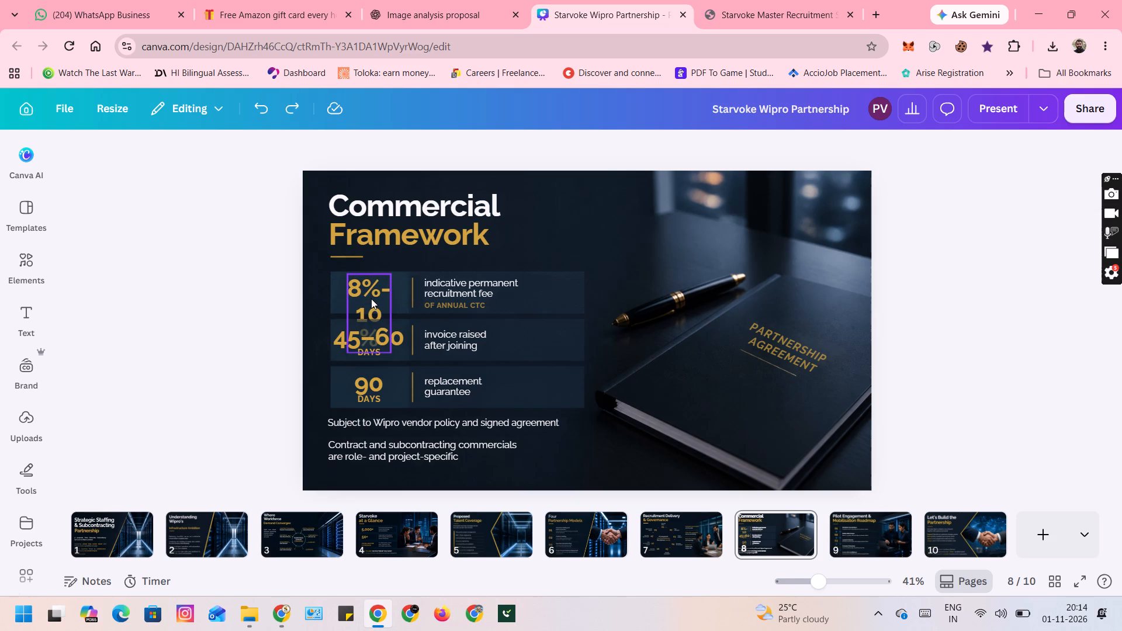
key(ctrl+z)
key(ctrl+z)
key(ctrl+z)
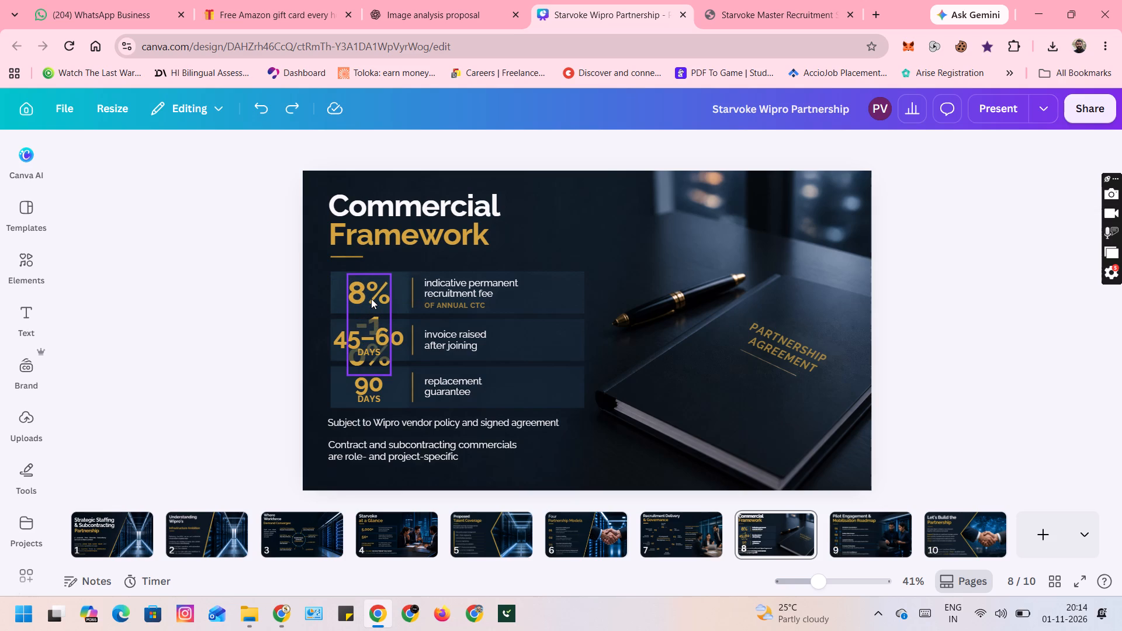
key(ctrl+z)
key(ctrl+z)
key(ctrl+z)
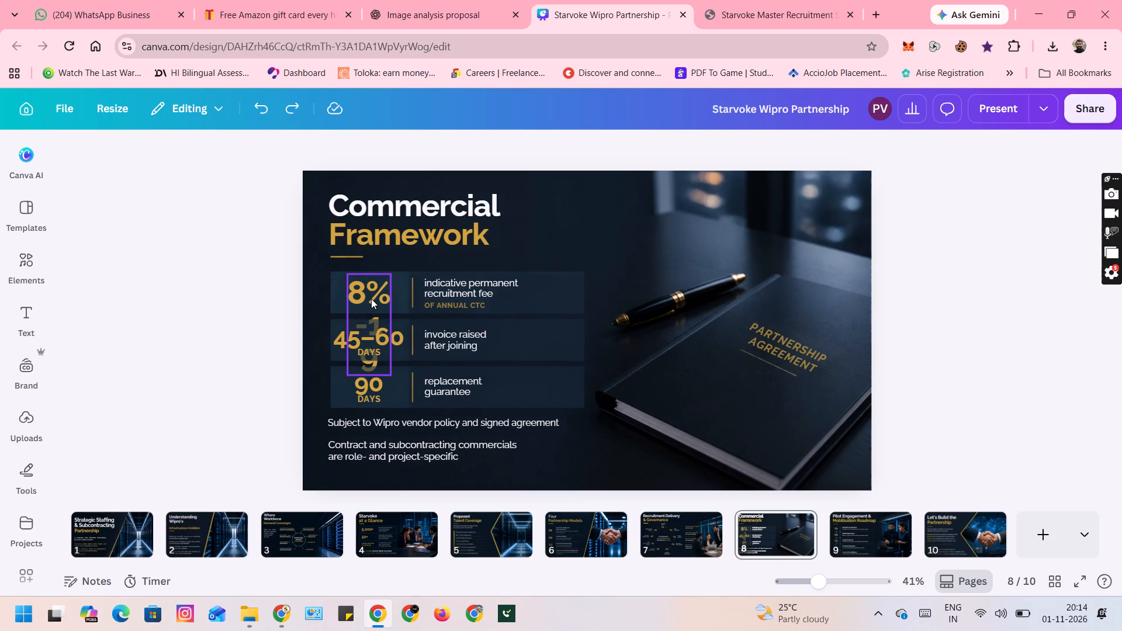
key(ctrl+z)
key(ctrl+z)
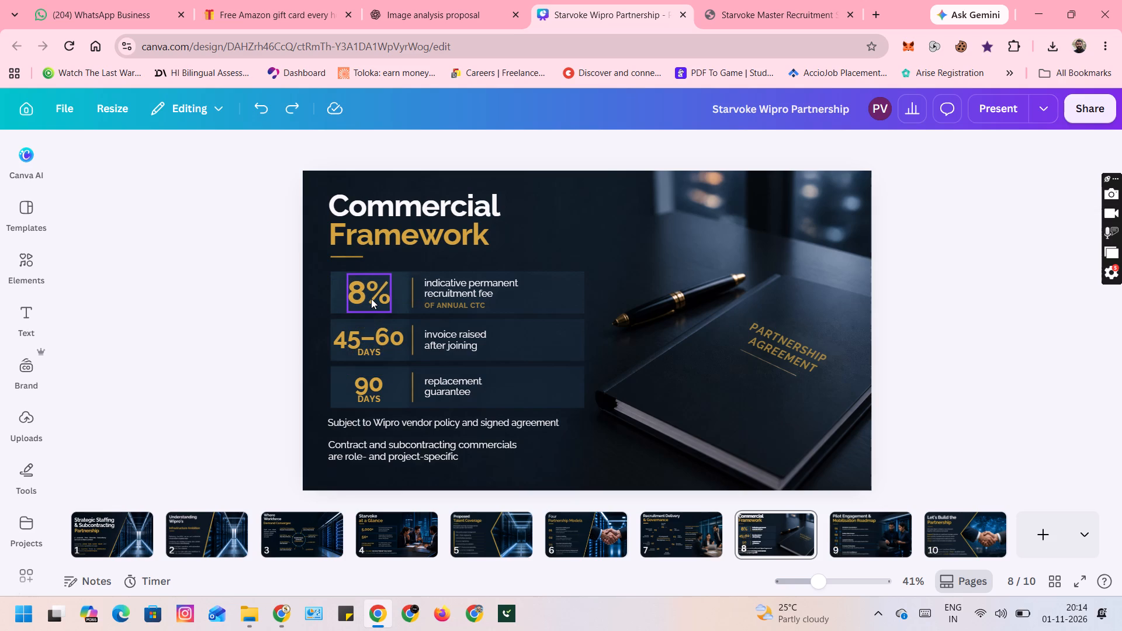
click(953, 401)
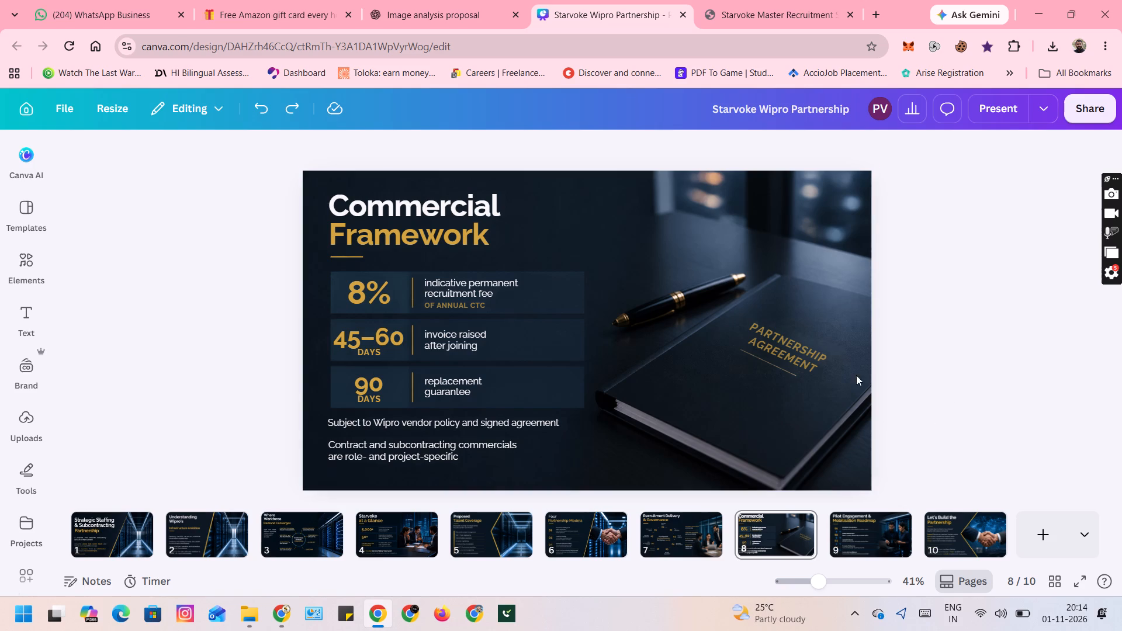
click(485, 457)
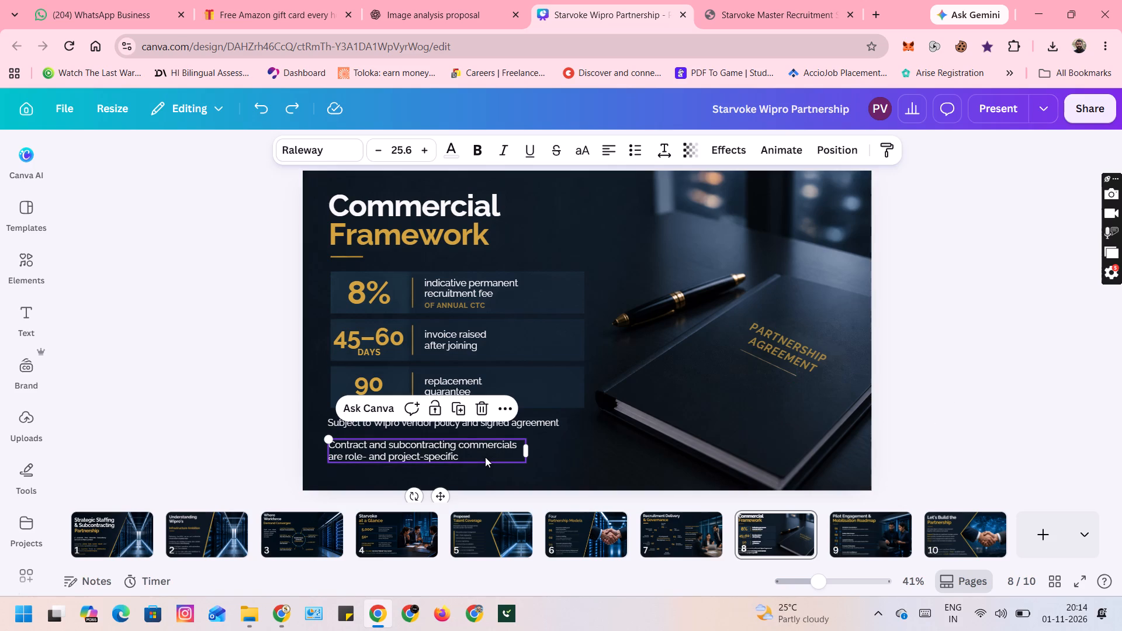
drag(528, 453, 551, 452)
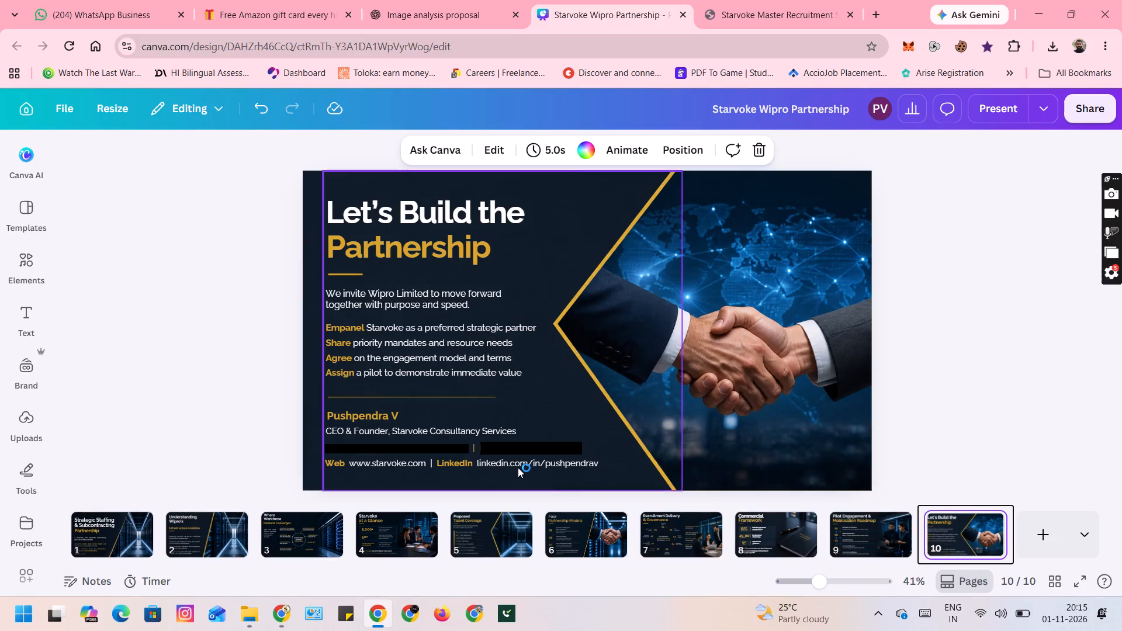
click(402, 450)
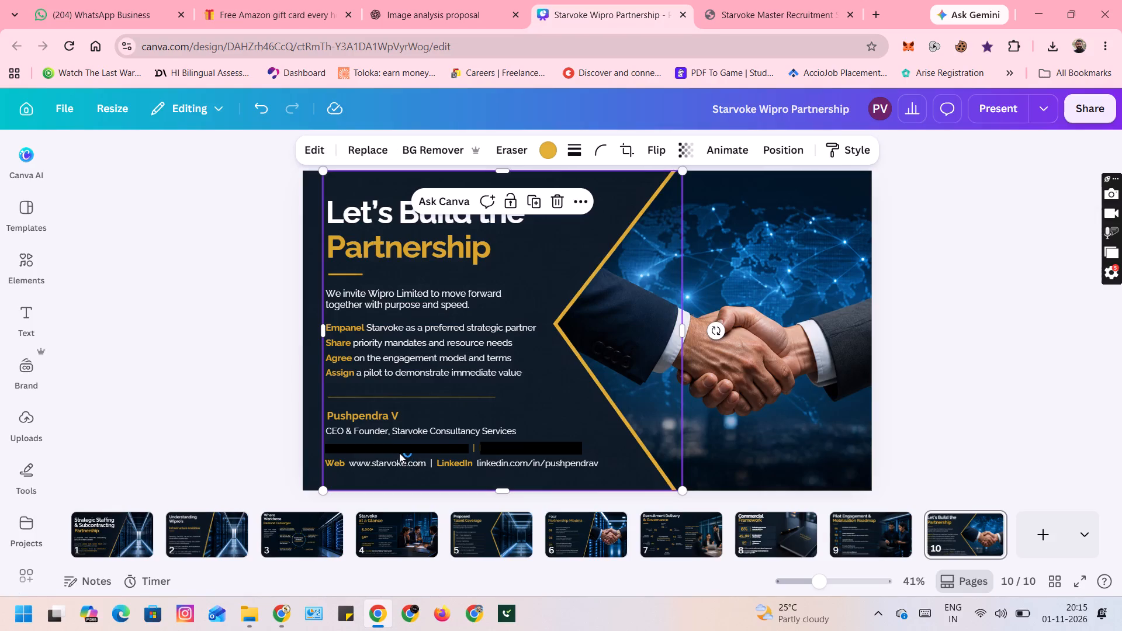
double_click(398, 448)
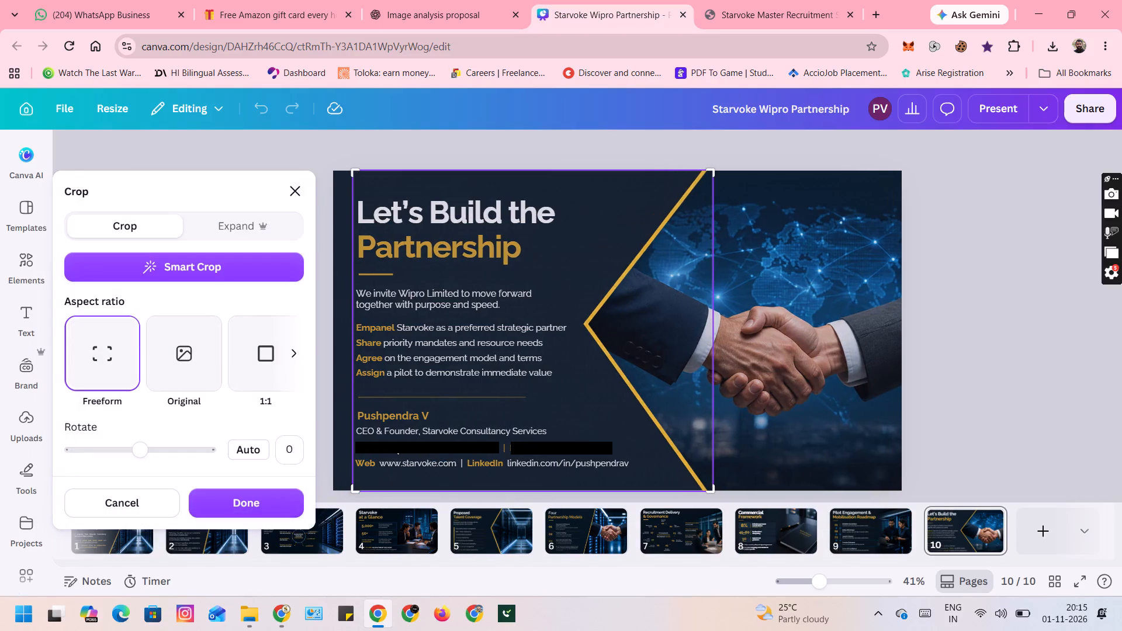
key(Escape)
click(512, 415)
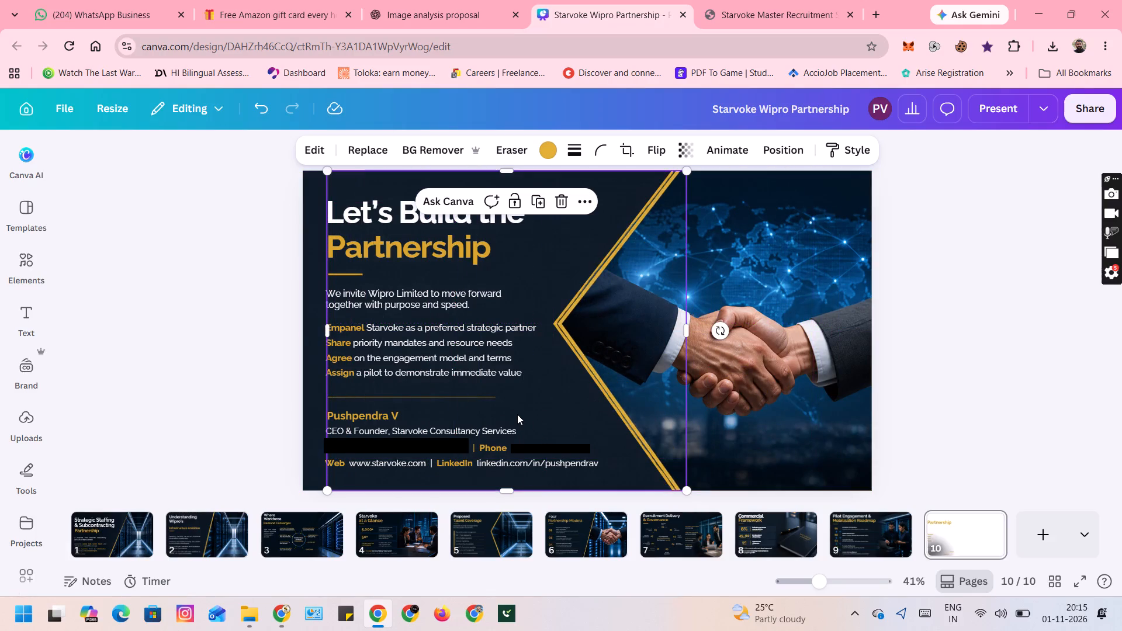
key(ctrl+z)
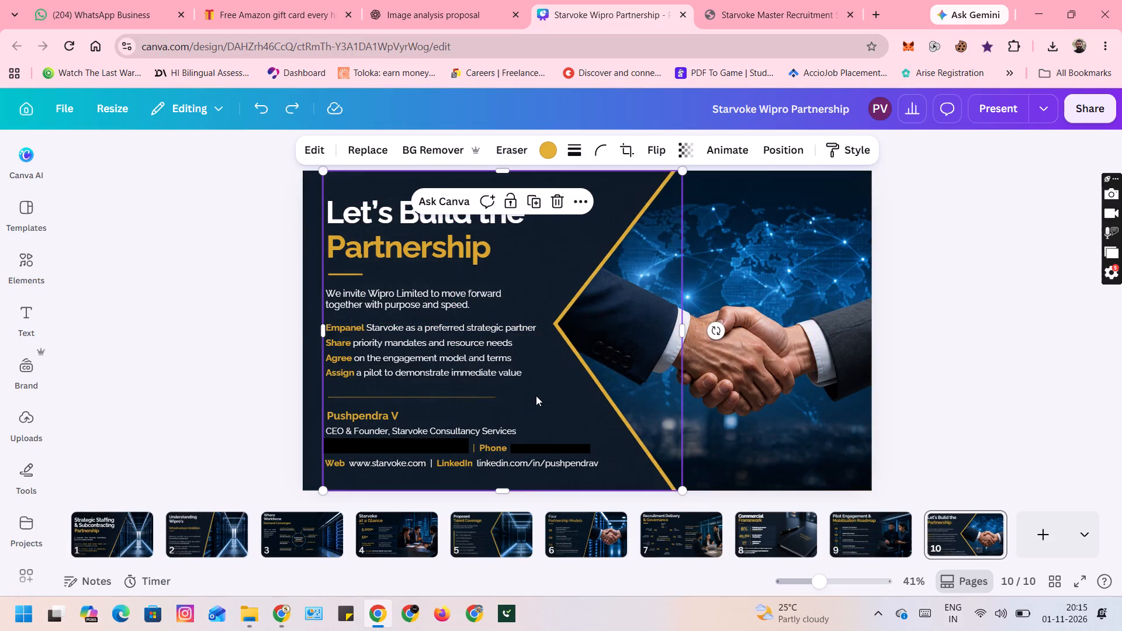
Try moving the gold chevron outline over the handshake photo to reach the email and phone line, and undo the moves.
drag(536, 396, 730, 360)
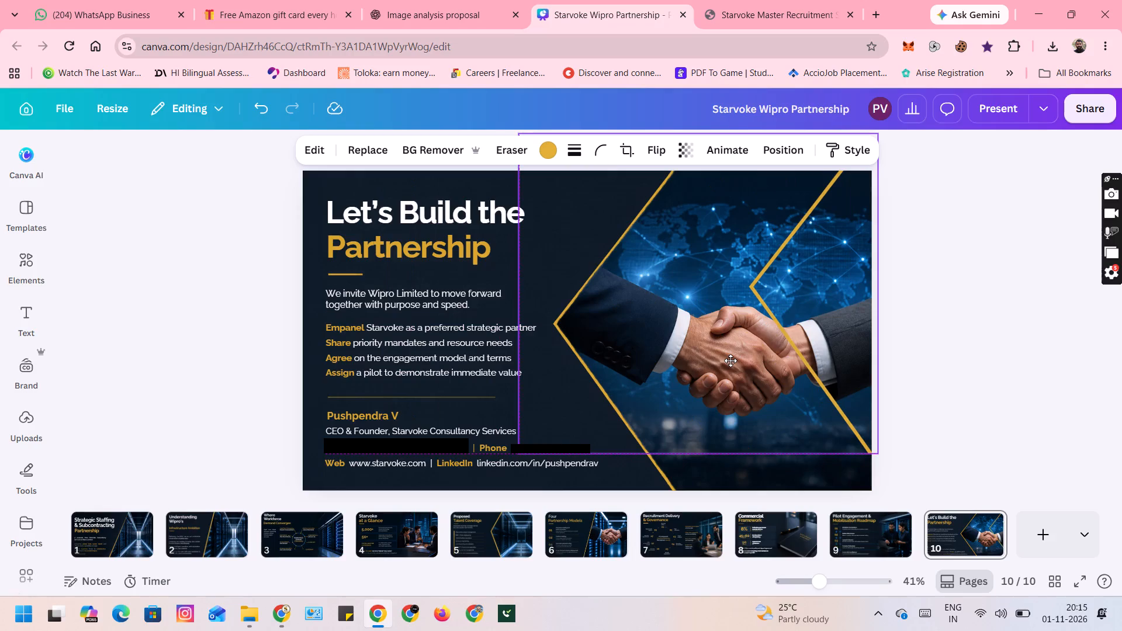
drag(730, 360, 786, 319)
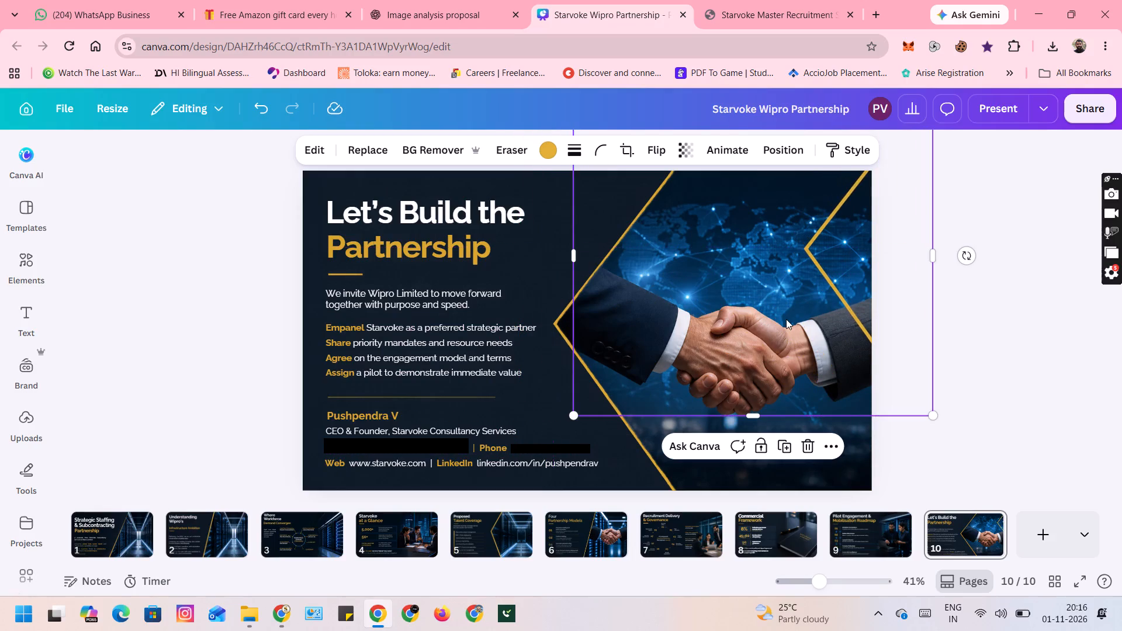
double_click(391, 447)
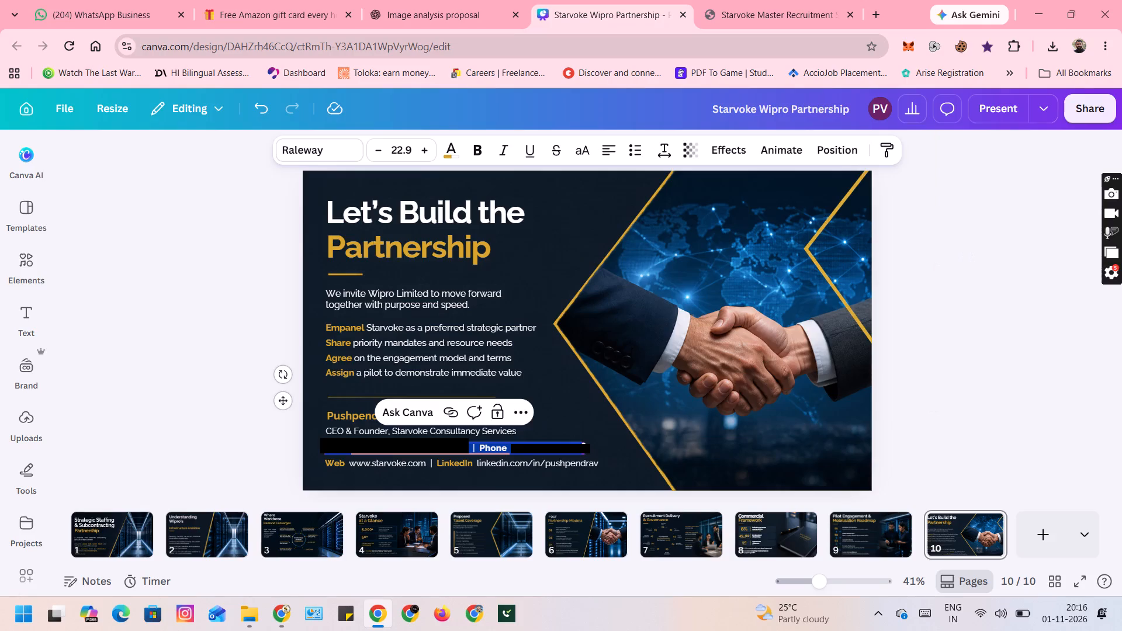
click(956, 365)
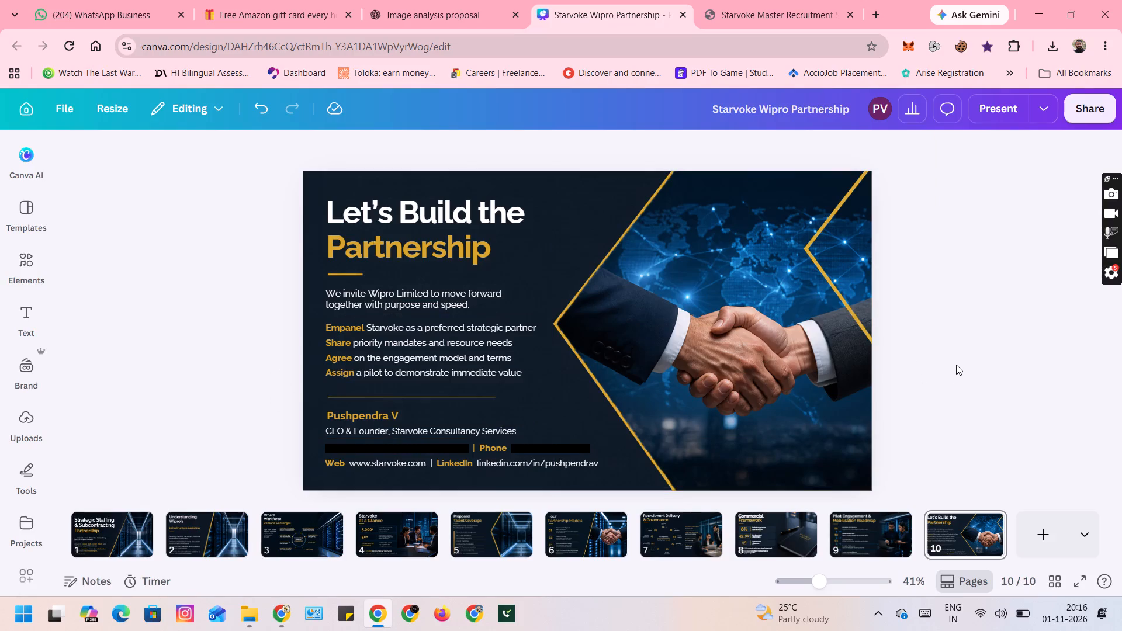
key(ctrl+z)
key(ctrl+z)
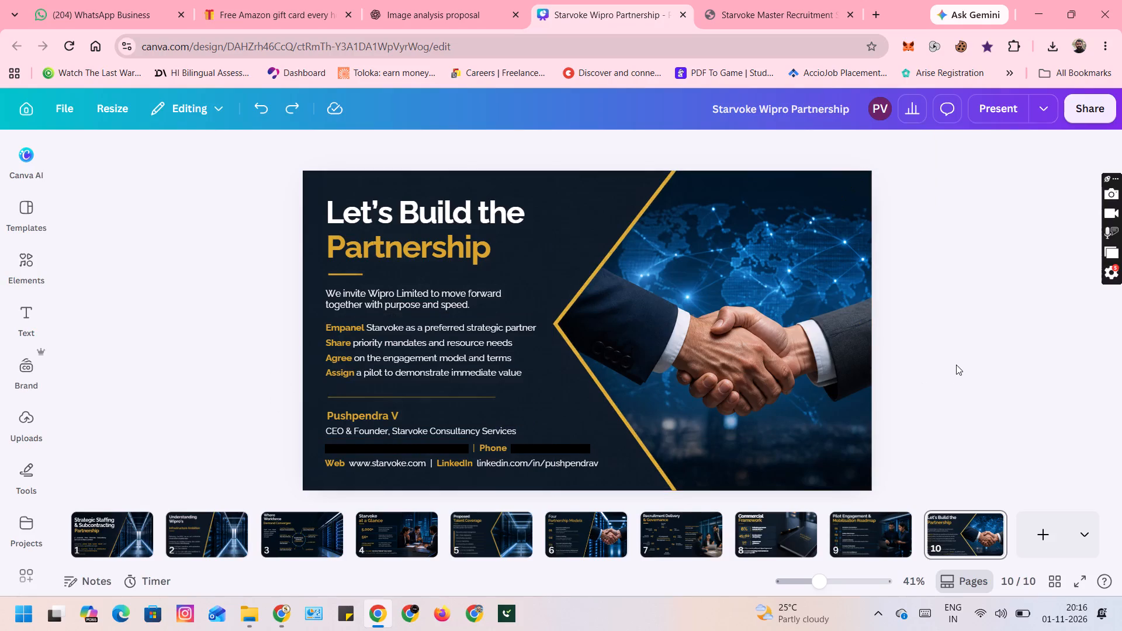
Send the closing slide's gold chevron outline to the back and bring it forward again by a few layers.
click(625, 297)
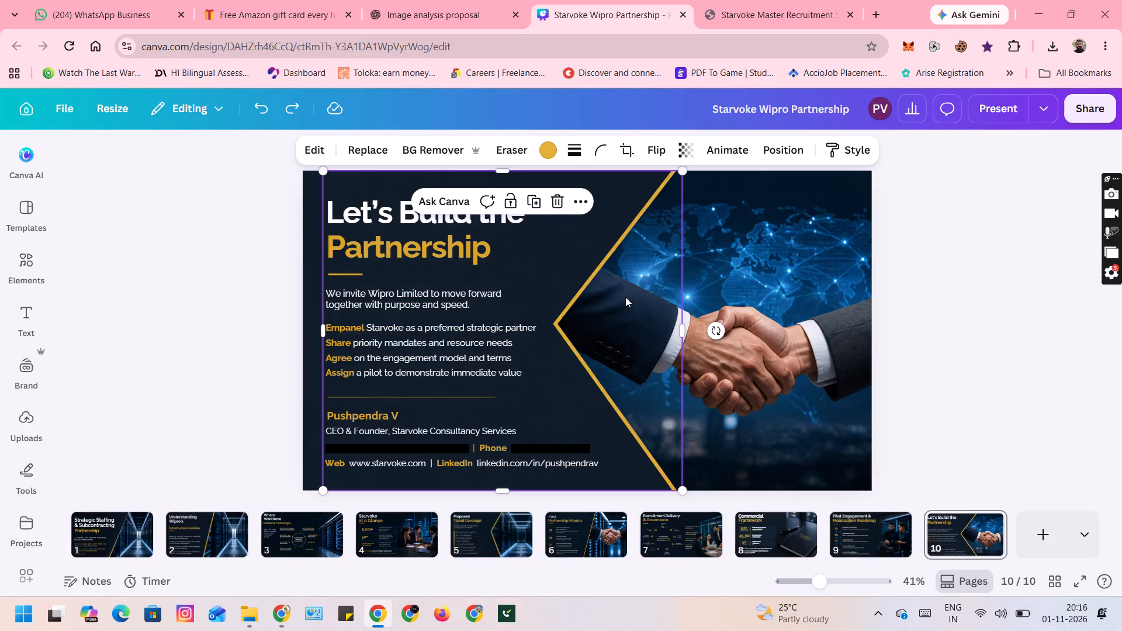
right_click(625, 297)
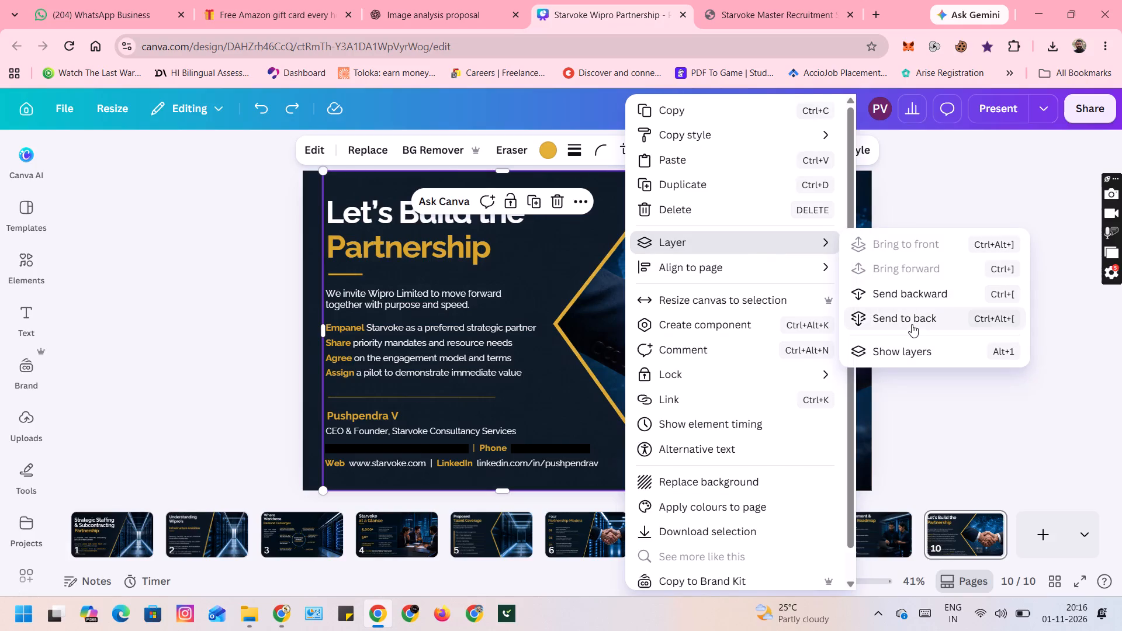
click(912, 324)
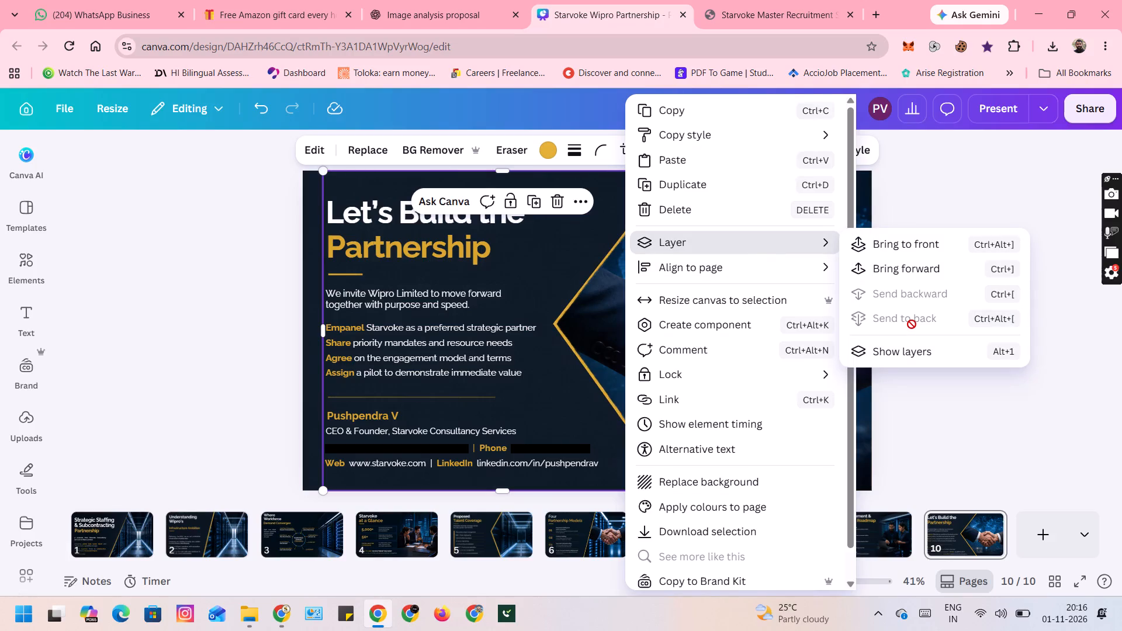
key(ctrl+z)
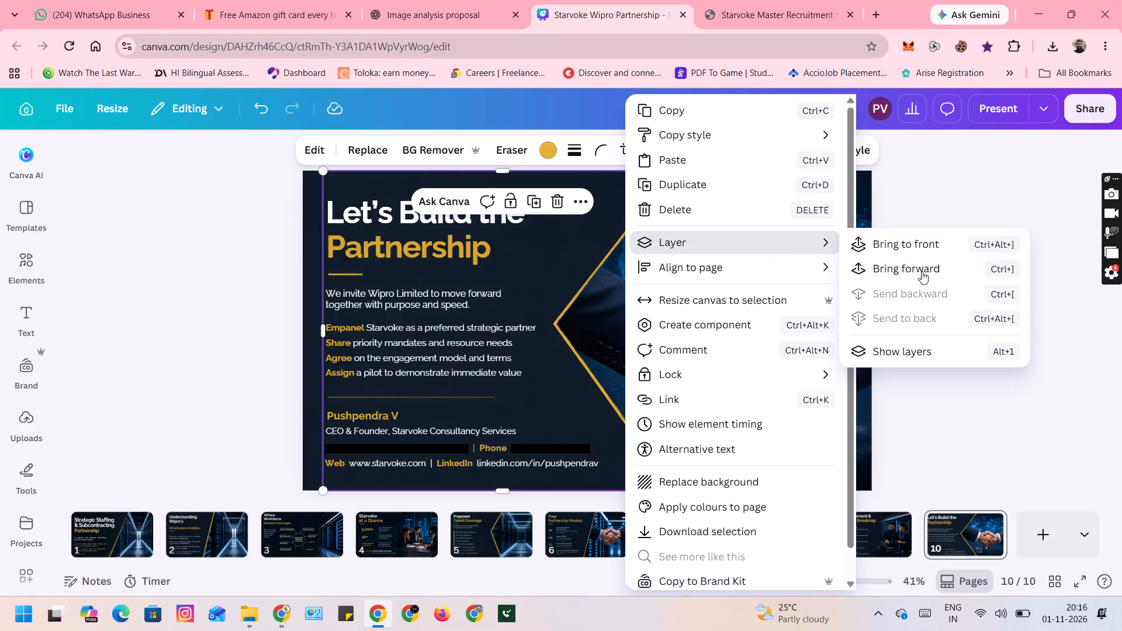
drag(913, 237, 921, 266)
click(921, 266)
click(921, 266)
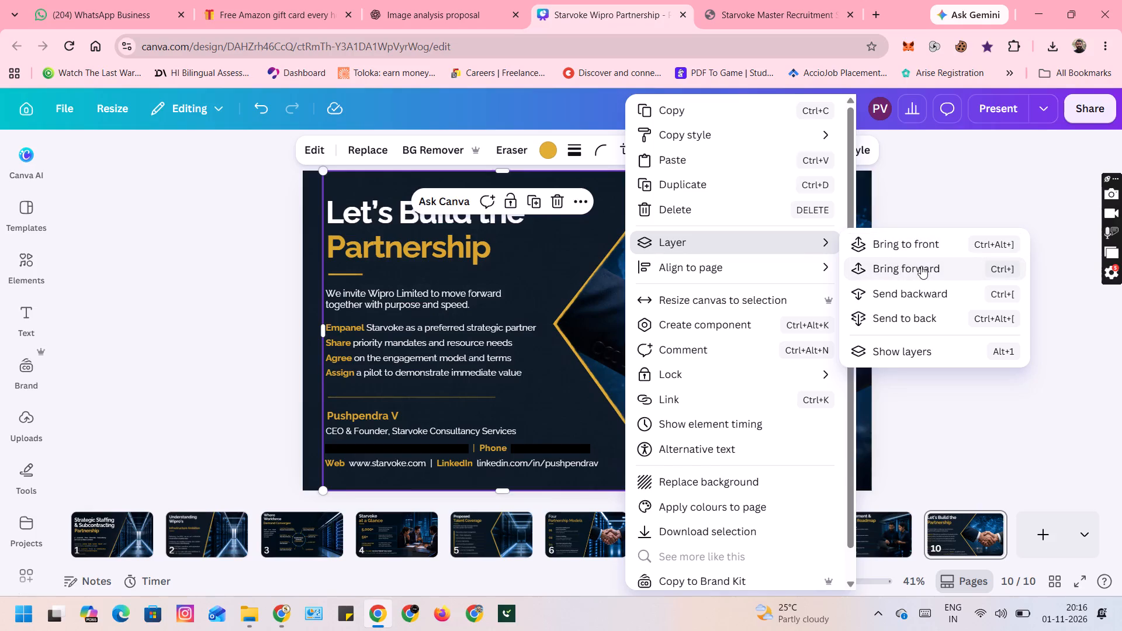
Replace the mailbox name in the email address on the closing slide's contact line with "hr".
click(1044, 410)
click(1019, 403)
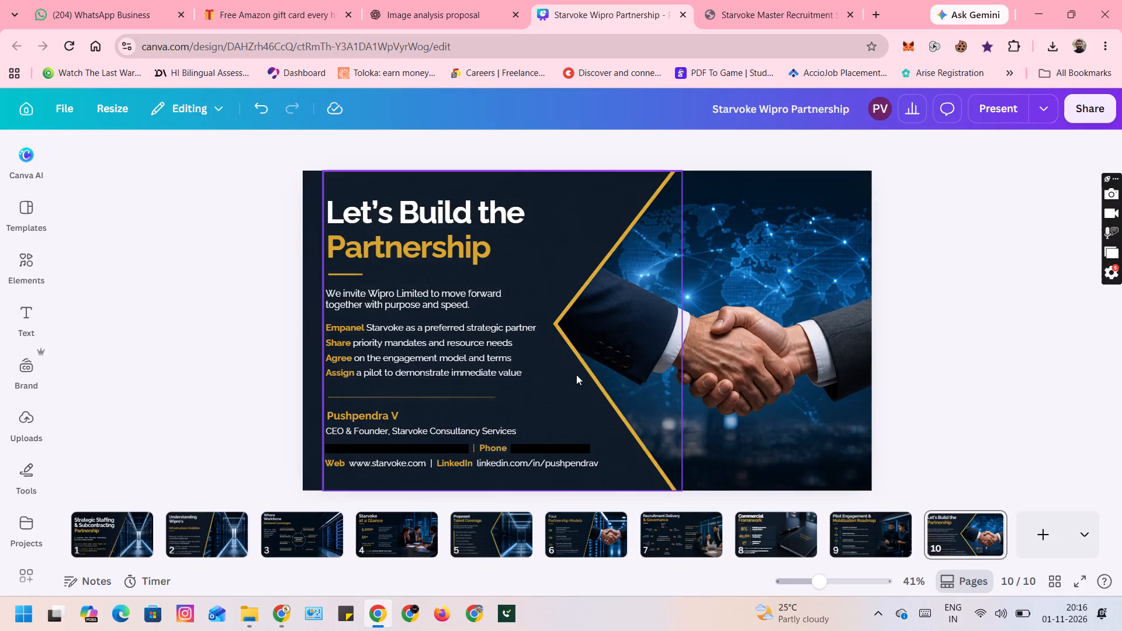
double_click(411, 445)
key(Right)
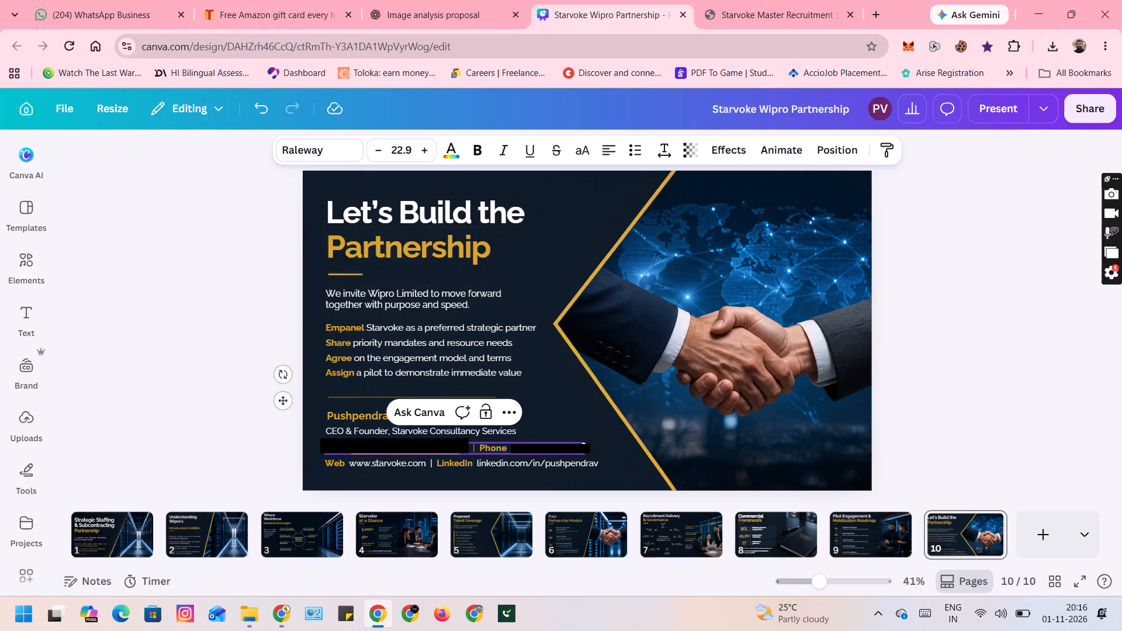
key(Left)
key(Left)
key(Left)
key(Left)
key(Left)
key(Left)
key(Left)
key(Left)
key(Left)
key(Left)
key(Left)
key(Left)
key(Left)
key(Left)
key(Left)
key(Left)
key(Left)
key(Left)
key(Left)
key(Left)
key(Right)
key(ctrl+shift+Left)
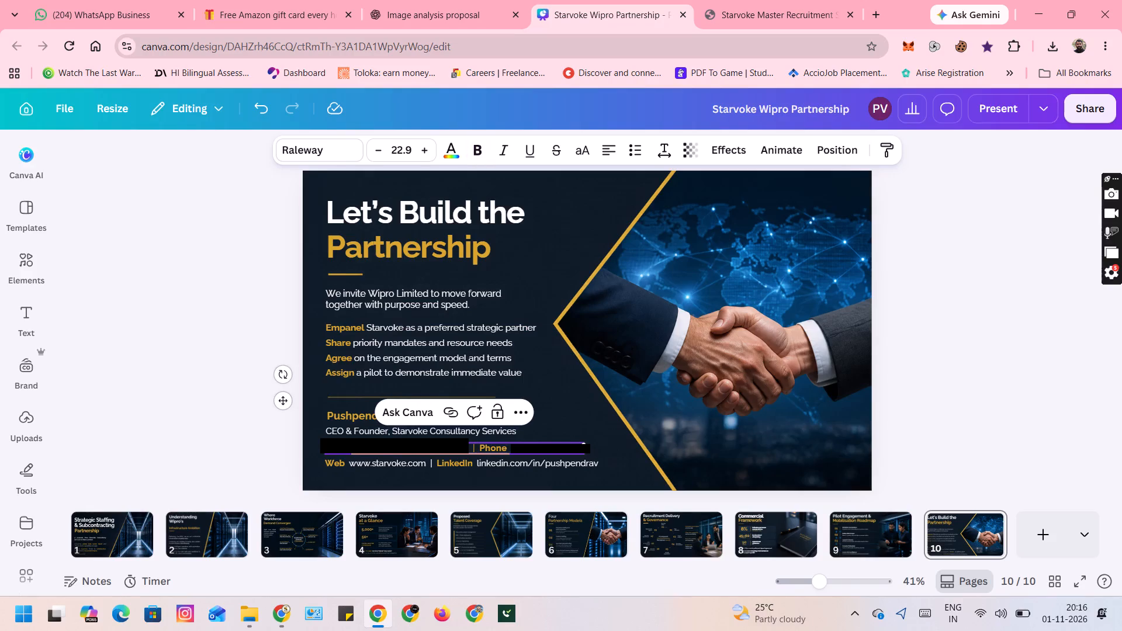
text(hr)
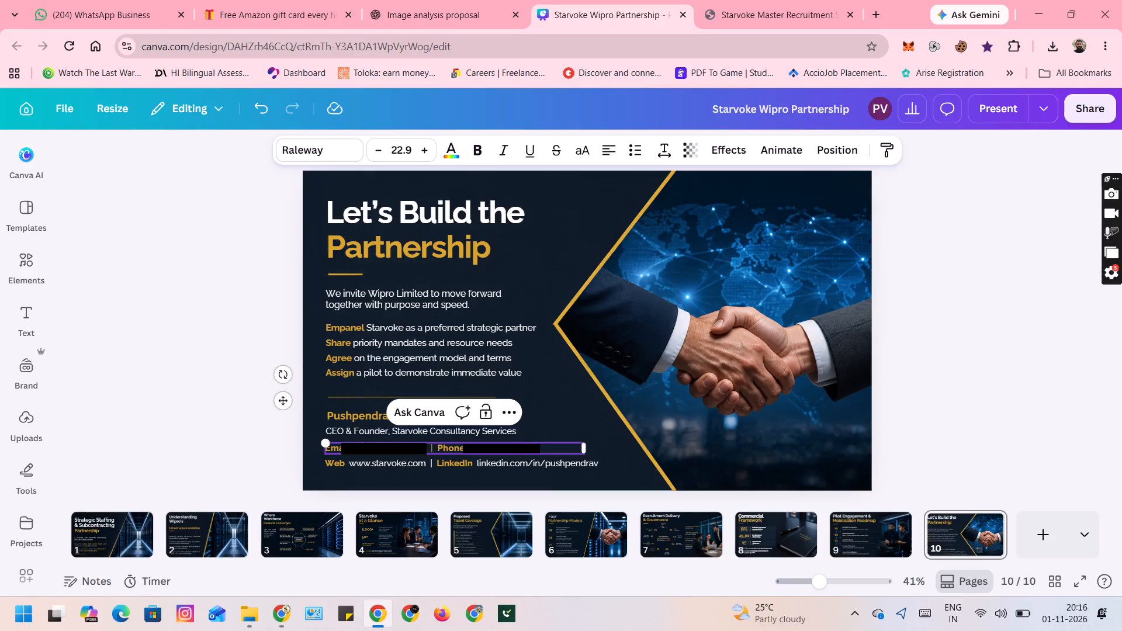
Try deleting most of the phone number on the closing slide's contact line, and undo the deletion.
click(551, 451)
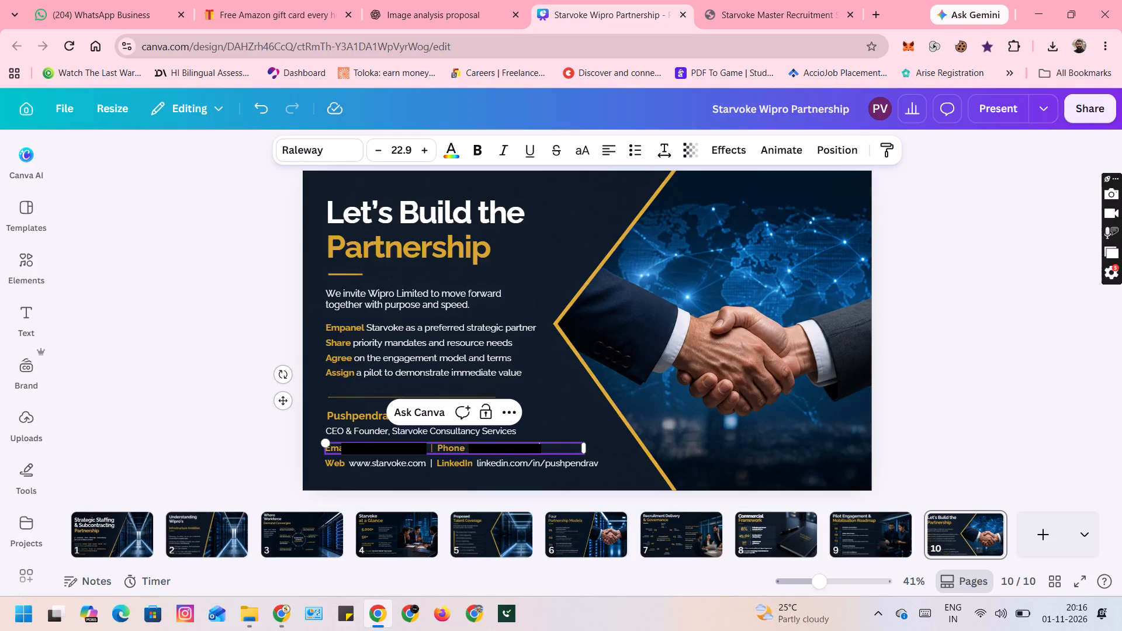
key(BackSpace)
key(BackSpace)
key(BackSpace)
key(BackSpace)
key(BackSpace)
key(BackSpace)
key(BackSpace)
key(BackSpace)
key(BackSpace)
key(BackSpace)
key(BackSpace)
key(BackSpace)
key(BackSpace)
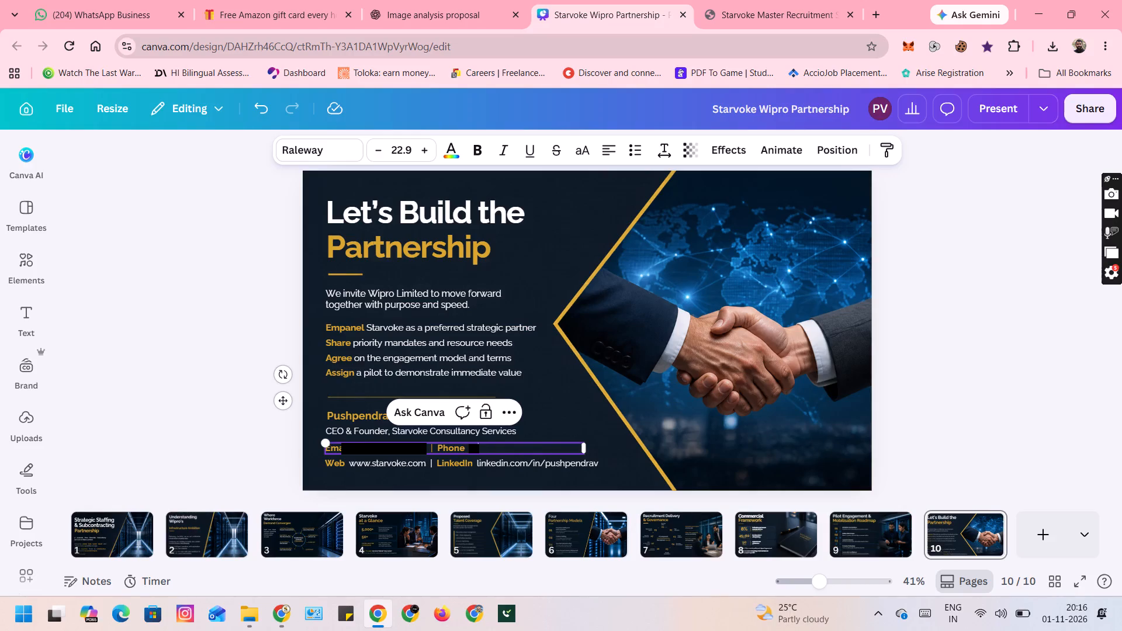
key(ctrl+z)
Delete the last two characters of the phone number on the closing slide's contact line.
key(BackSpace)
key(BackSpace)
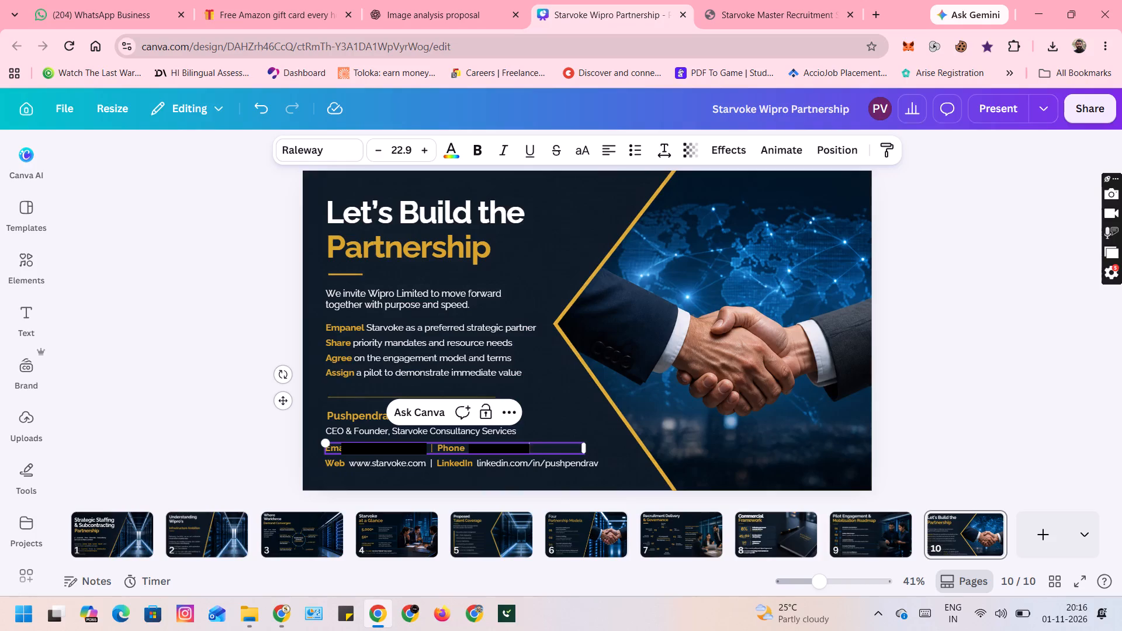
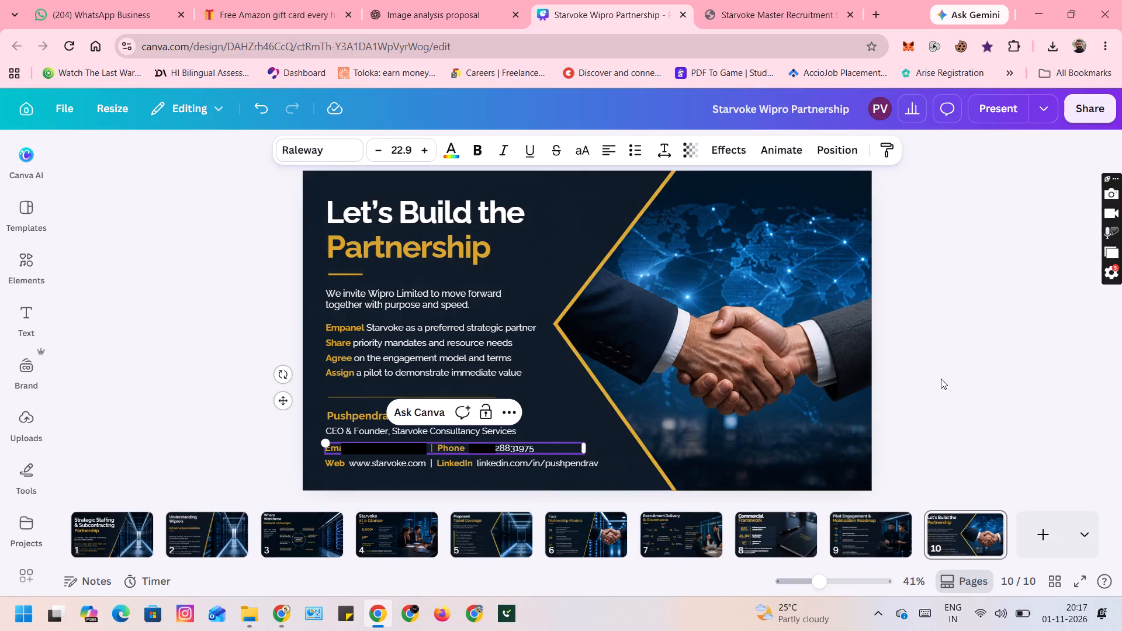
Insert "hr" at the start of the closing slide's LinkedIn handle and widen the text box so the web and LinkedIn details fit one line.
double_click(540, 460)
key(Right)
key(Left)
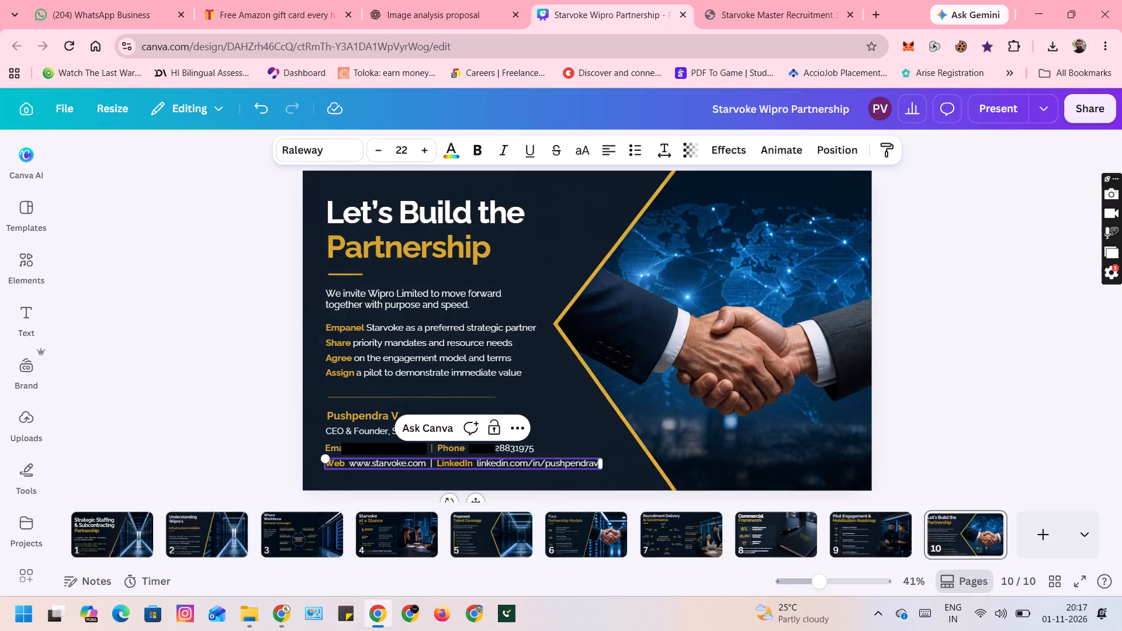
key(Left)
key(Left)
key(Left)
key(Left)
key(Left)
key(Left)
key(Left)
key(Left)
key(Left)
key(Left)
key(Left)
key(Right)
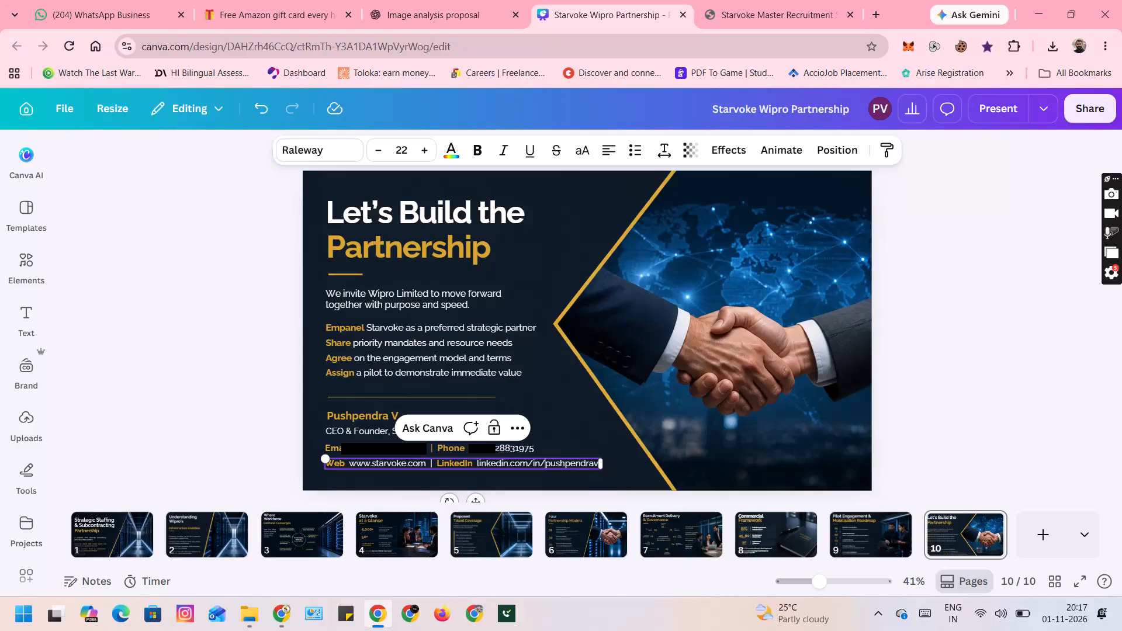
text(hr)
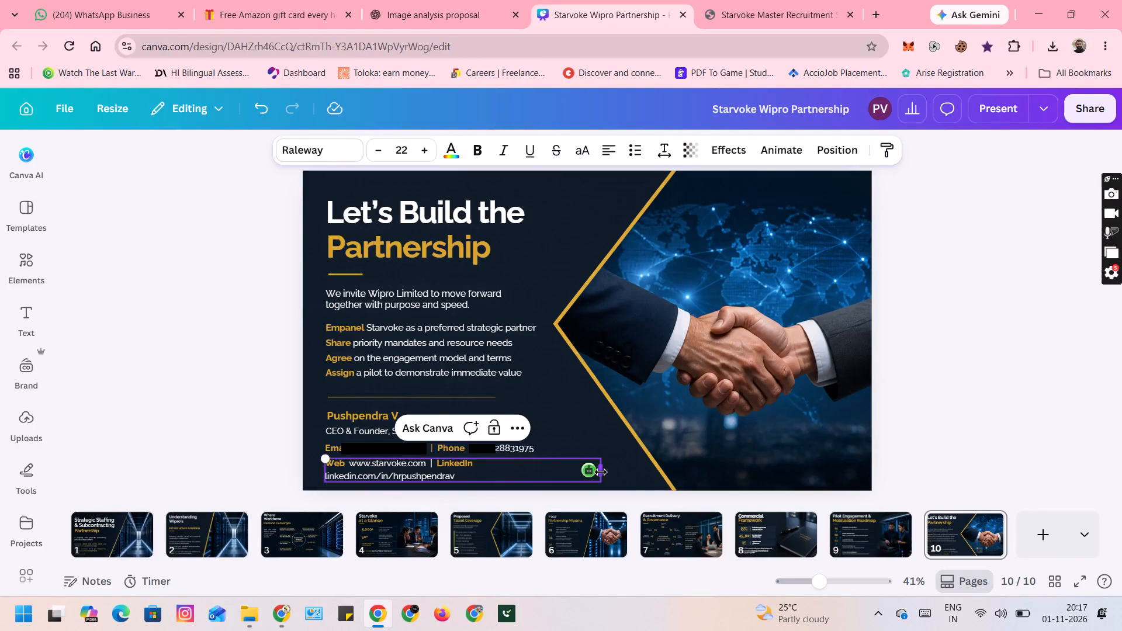
drag(600, 472, 642, 468)
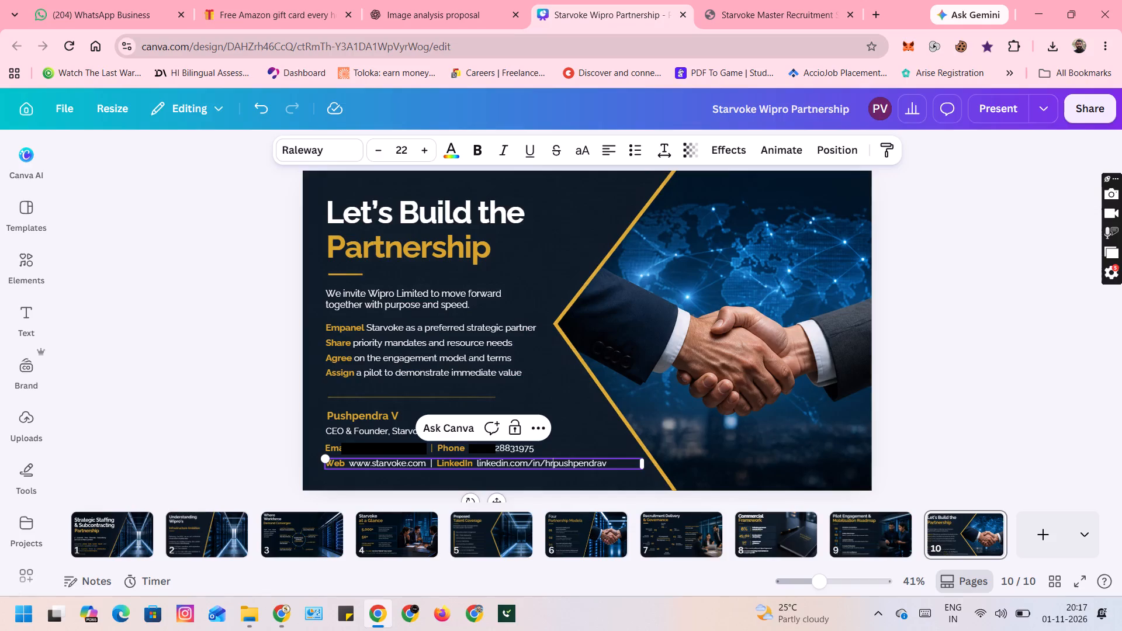
Remove the final "v" from the LinkedIn handle on the closing slide.
key(Right)
key(Right)
key(Right)
key(Right)
key(Right)
key(Right)
key(Right)
key(Right)
key(Right)
key(Right)
key(Right)
key(Right)
key(Right)
key(Right)
key(BackSpace)
click(938, 363)
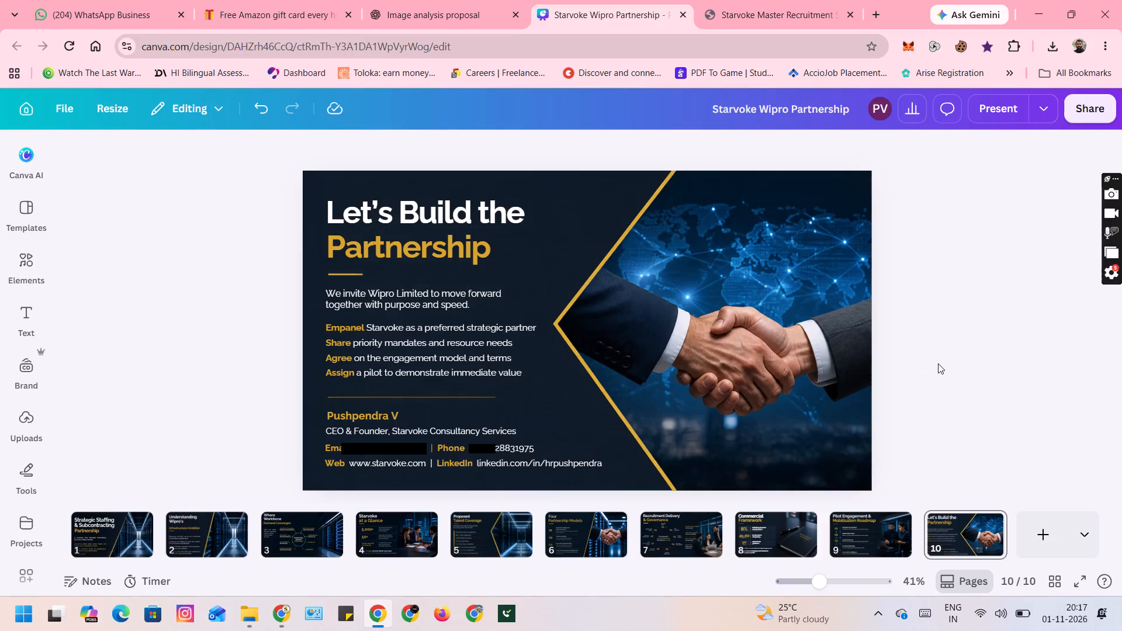
Review the deck backwards from the closing slide to the "Strategic Staffing & Subcontracting Partnership" cover.
key(Left)
key(Left)
key(Left)
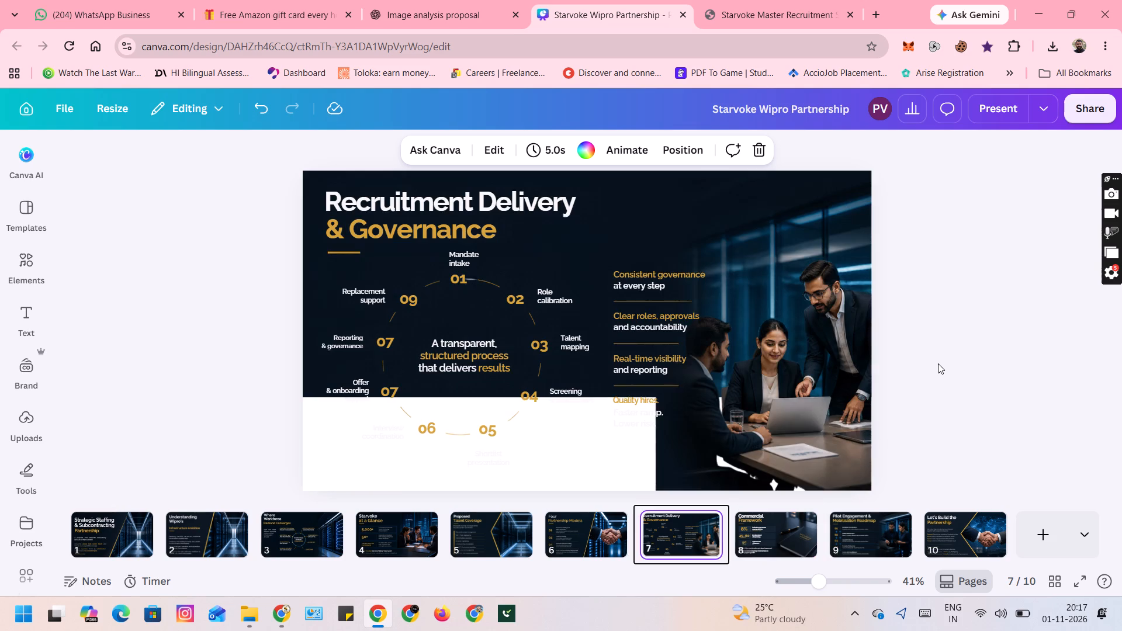
key(Left)
key(Left)
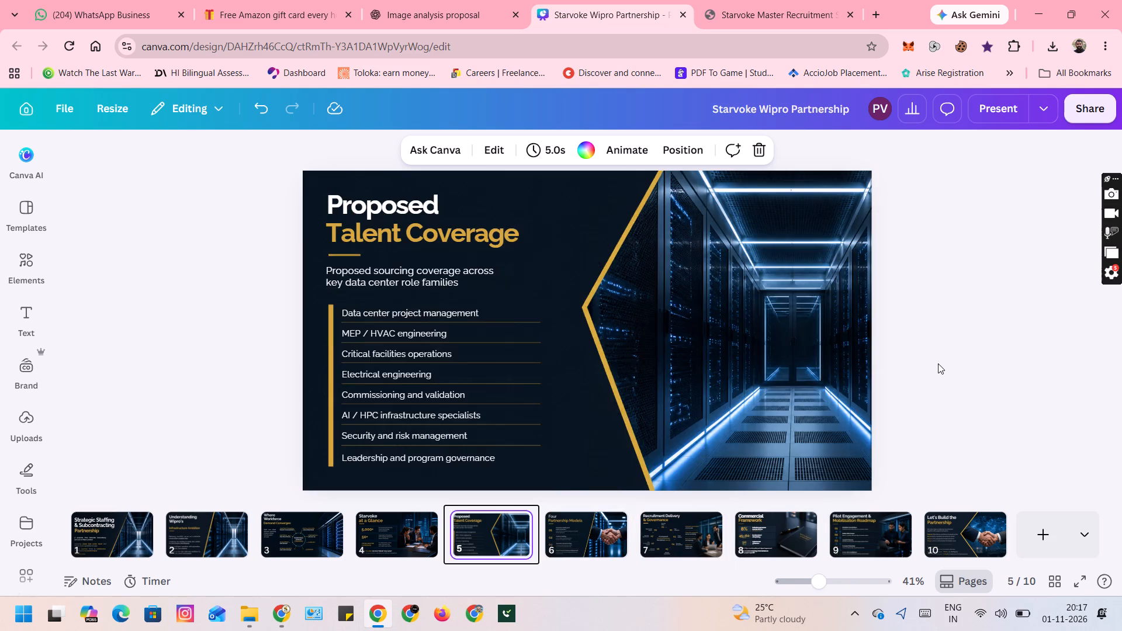
key(Right)
key(Right)
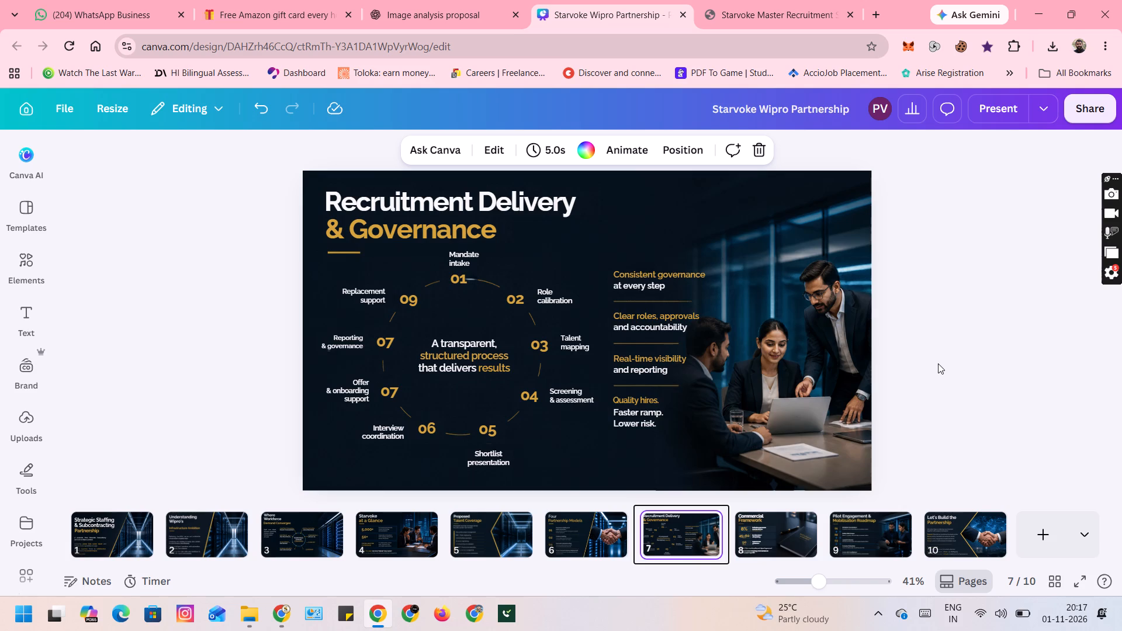
key(Right)
key(Left)
key(Left)
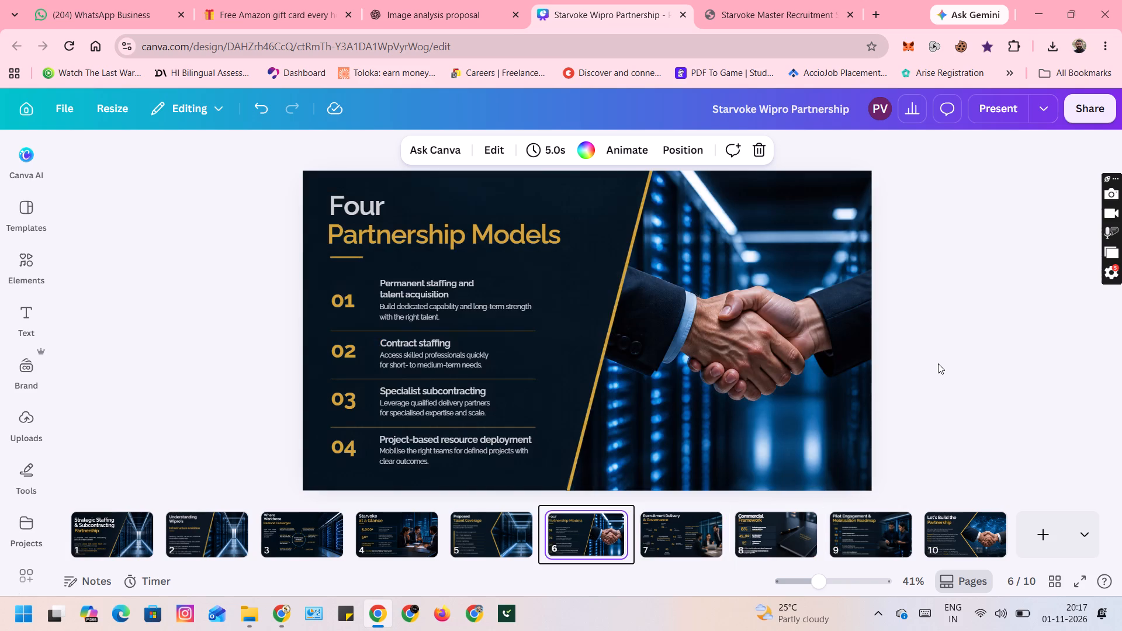
key(Left)
key(Left)
key(Left)
key(Left)
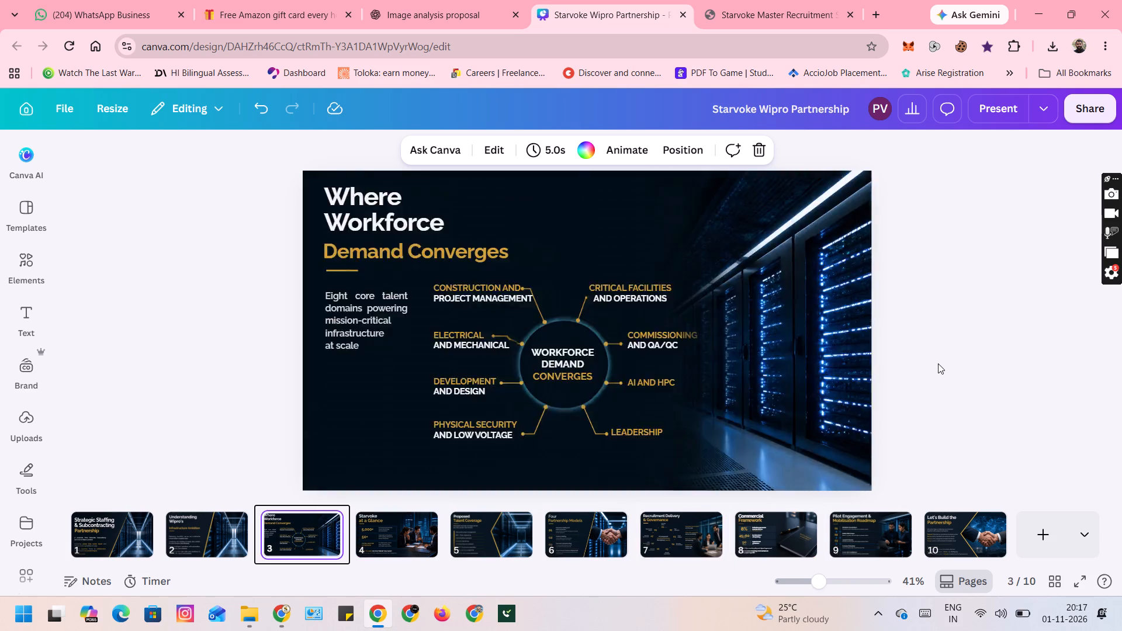
key(Left)
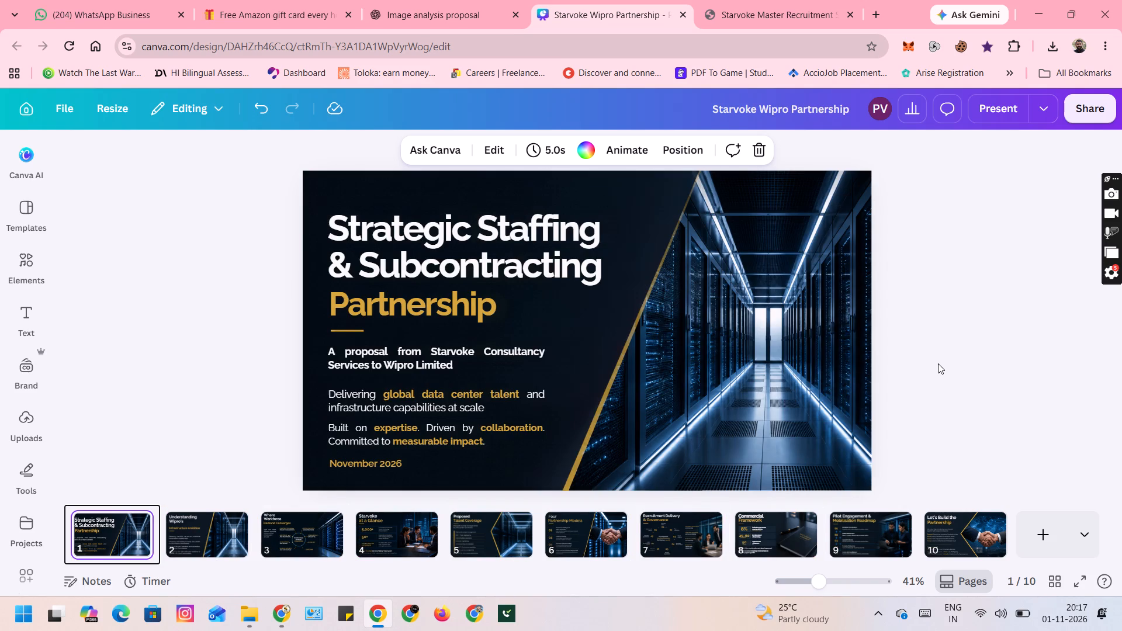
Add the white-background round Starvoke Consultancy logo to the cover slide, shrink it and place it over the server corridor photo.
click(24, 429)
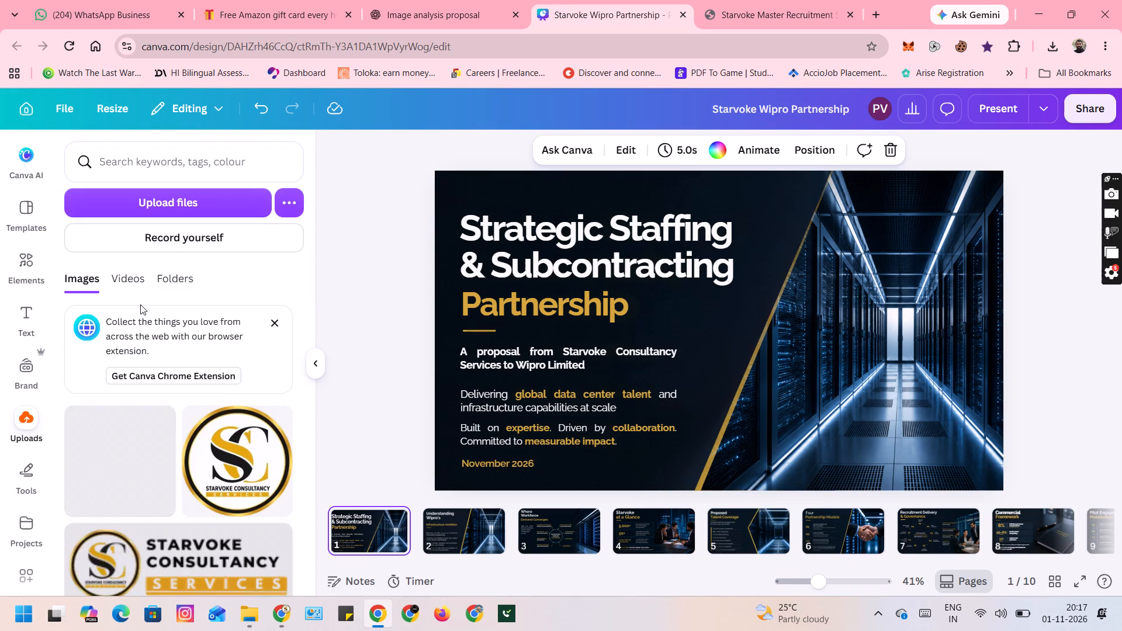
click(246, 467)
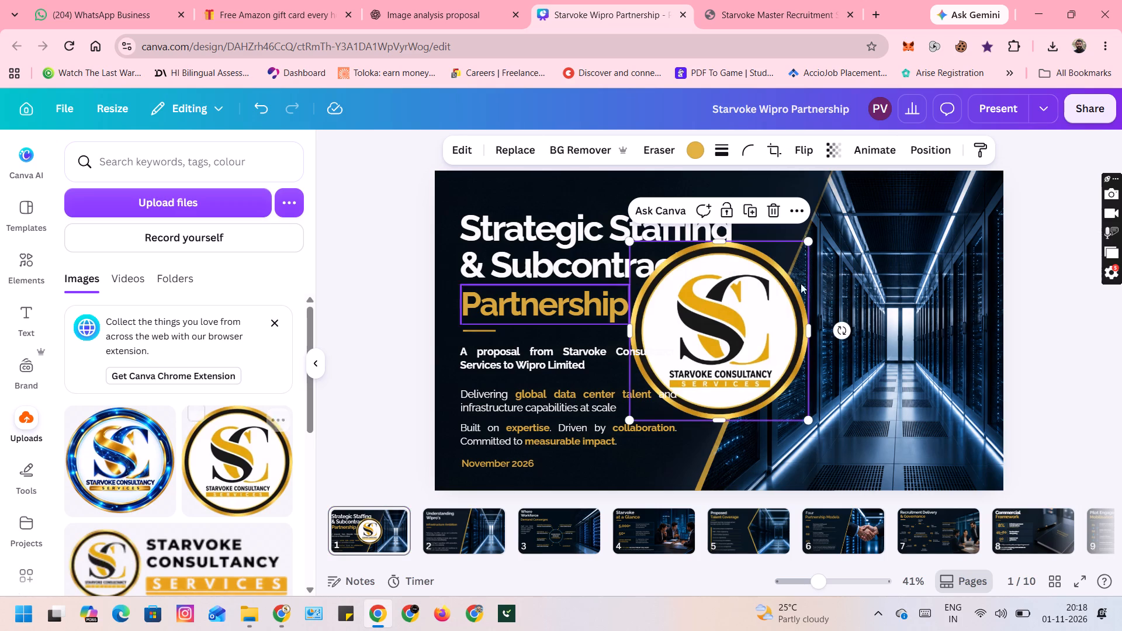
drag(809, 247, 738, 333)
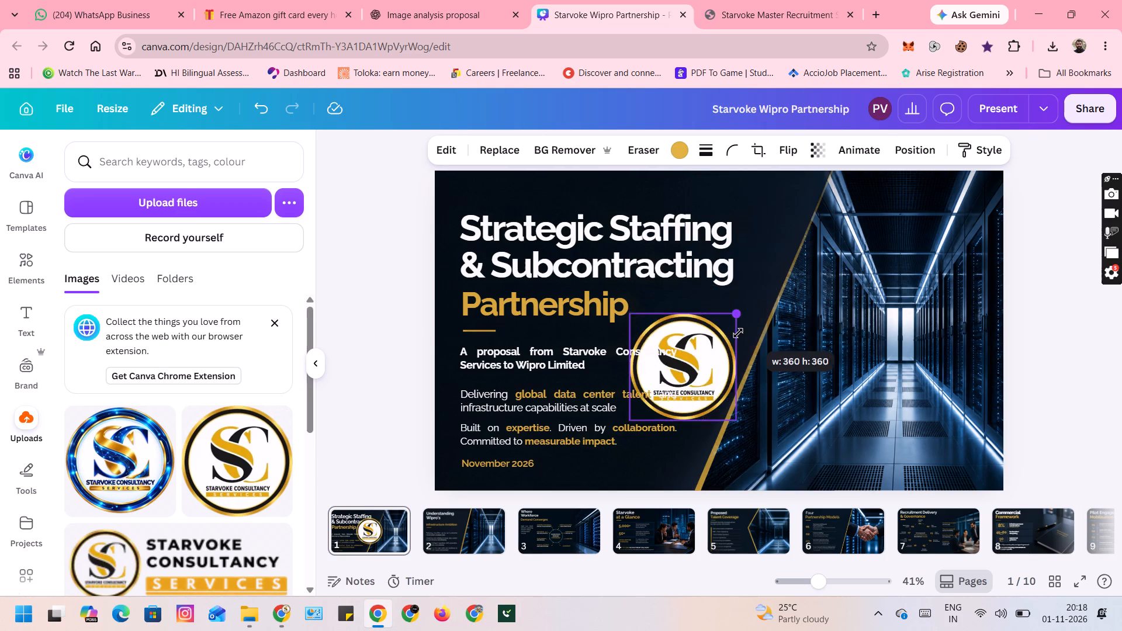
drag(738, 333, 720, 359)
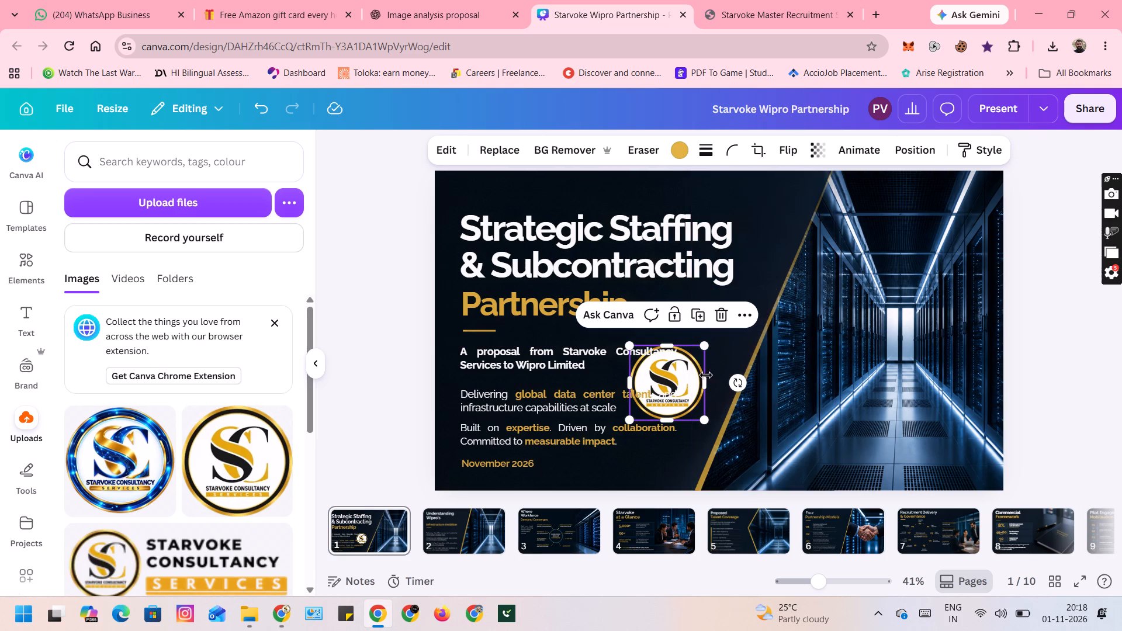
drag(685, 380, 931, 278)
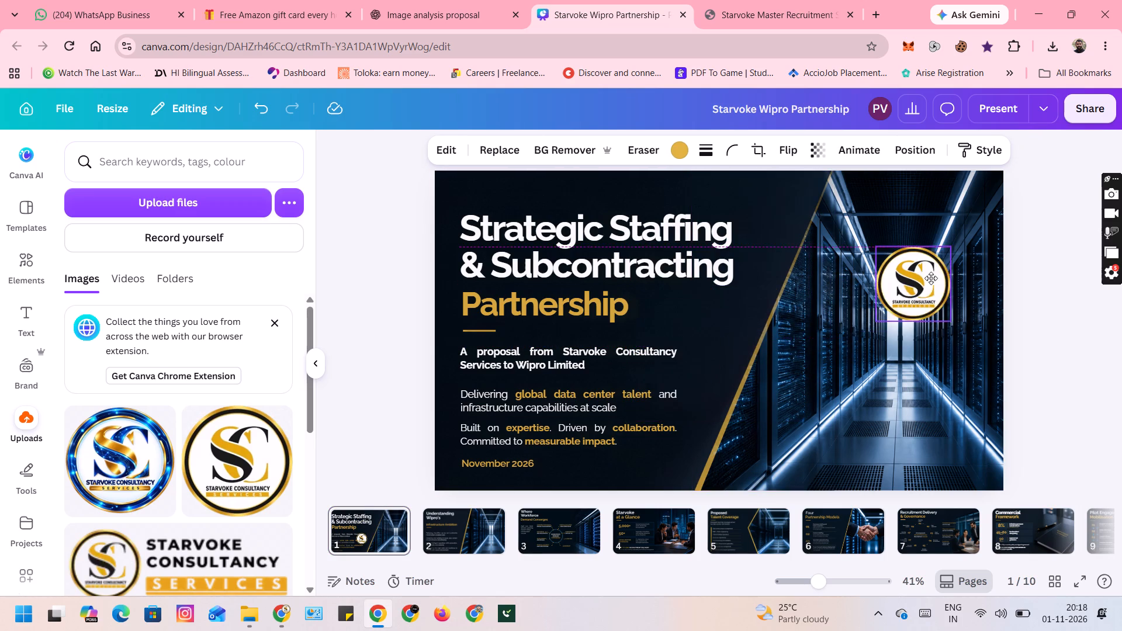
drag(931, 278, 918, 331)
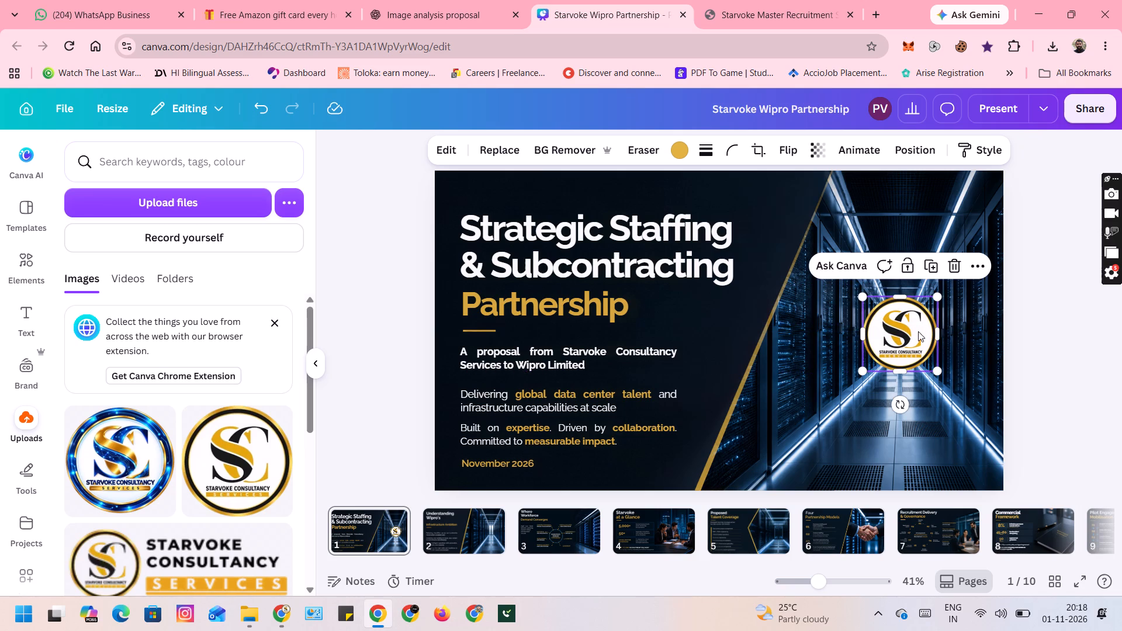
click(1085, 324)
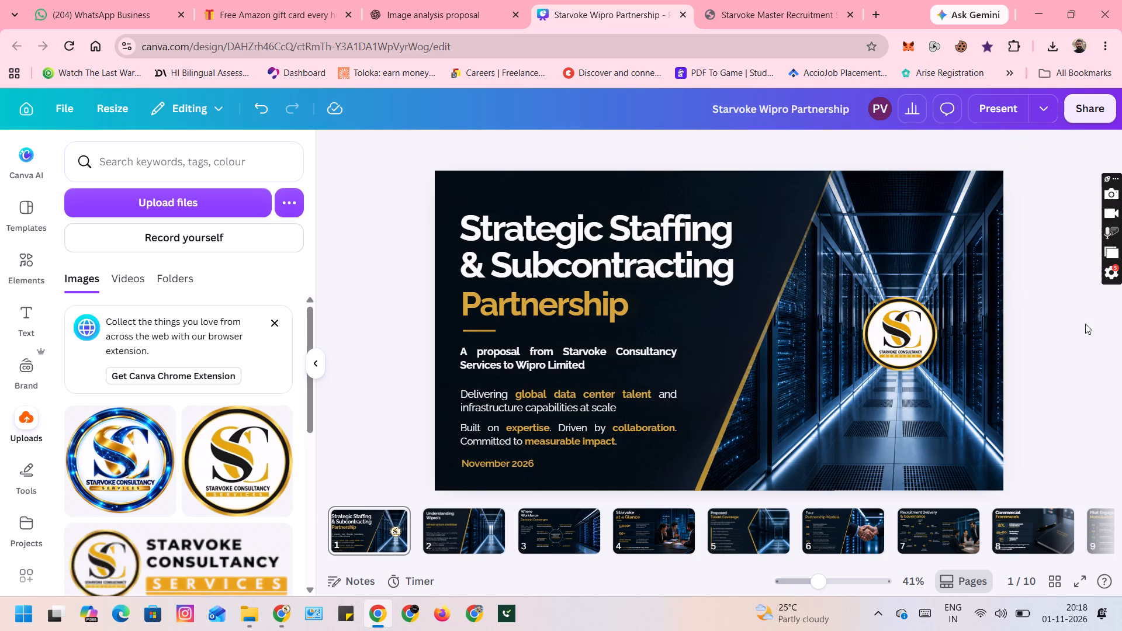
Look through all the slides to the closing one and return to "Understanding Wipro's Infrastructure Ambition".
key(Right)
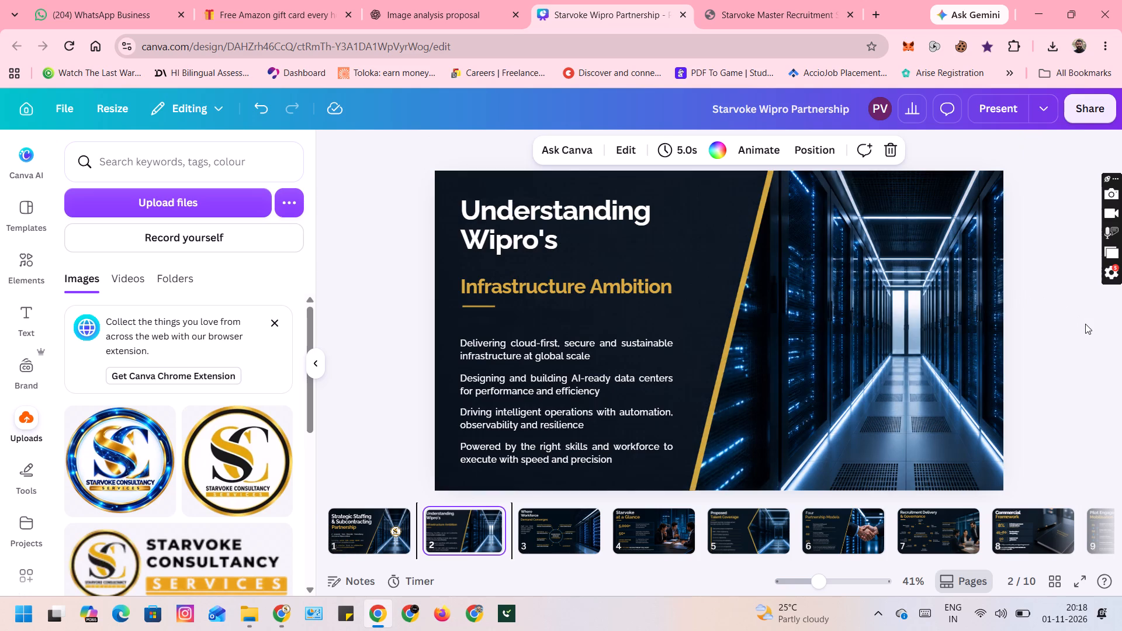
key(Right)
key(Right)
key(Right)
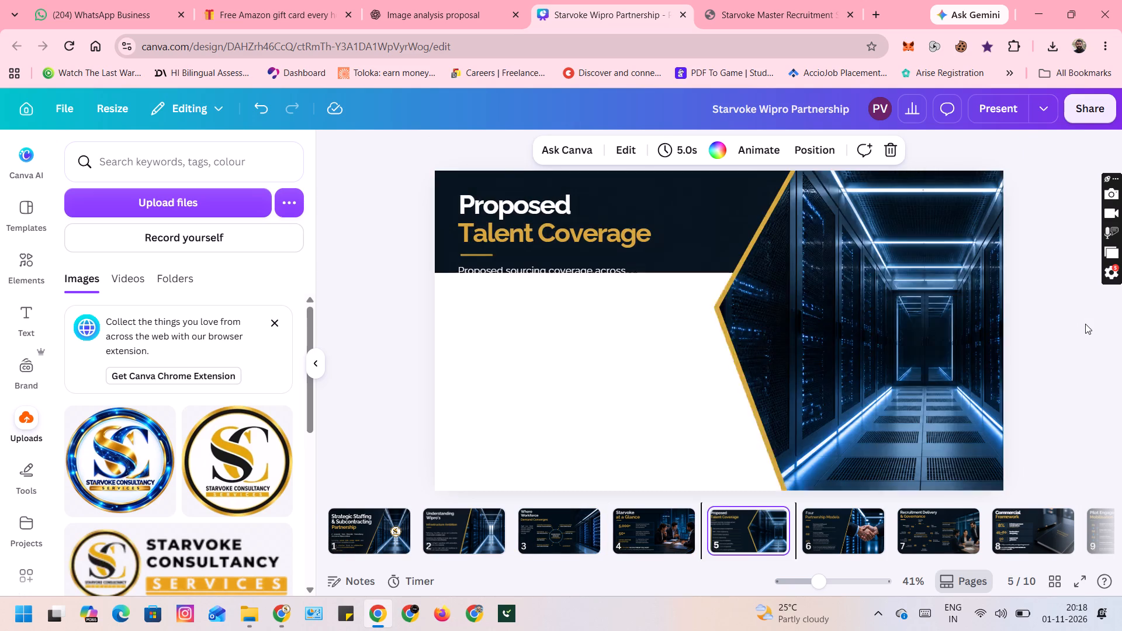
key(Right)
key(Right)
key(Right)
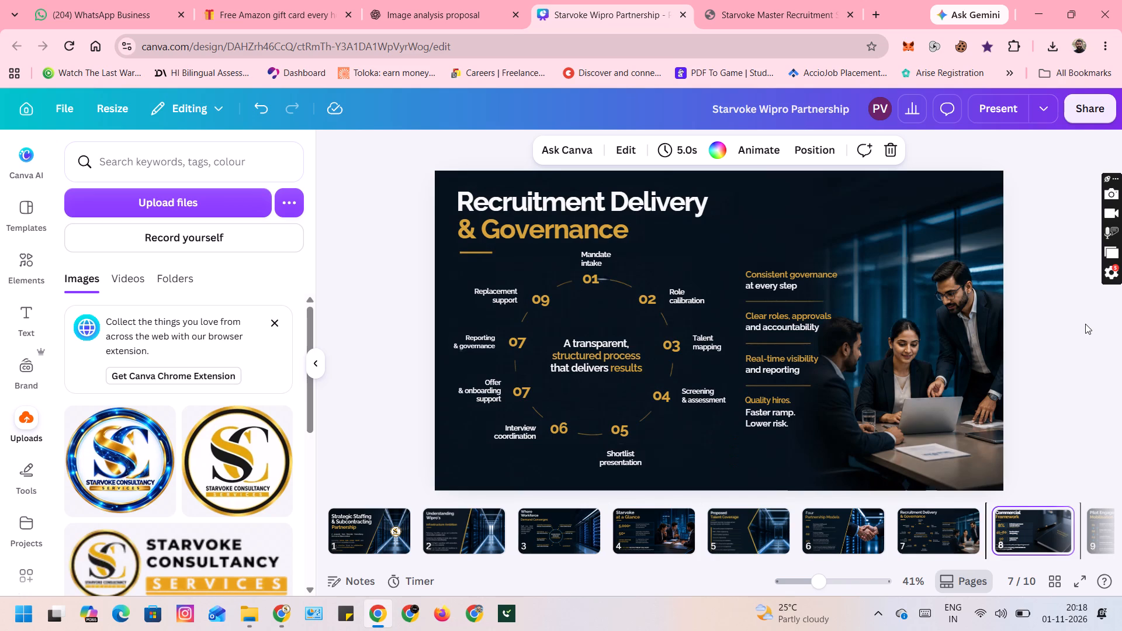
key(Right)
key(Right)
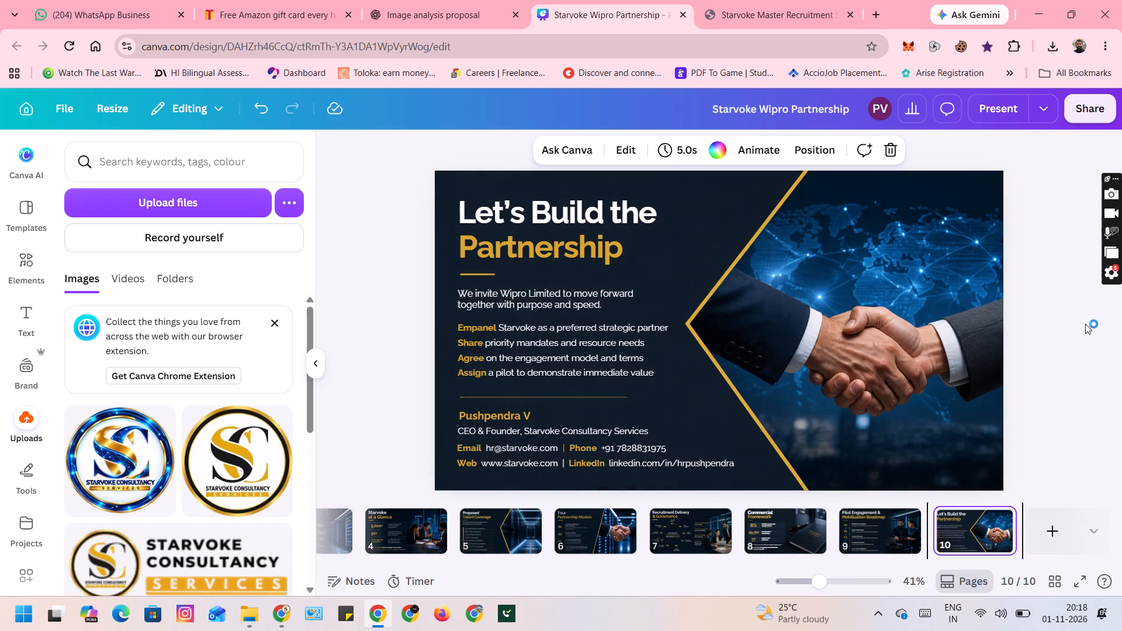
key(Right)
key(Left)
key(Left)
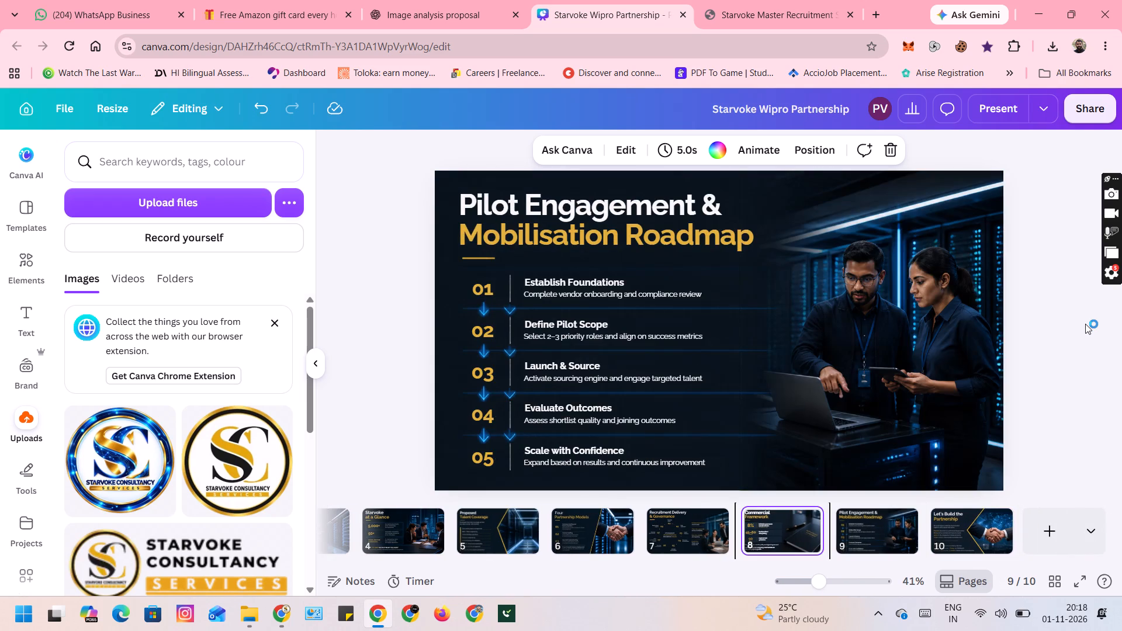
key(Left)
key(Left)
key(Left)
key(Left)
key(Left)
key(Left)
key(Left)
key(Left)
key(Left)
key(Left)
key(Left)
key(Left)
key(Left)
key(Left)
key(Left)
key(Left)
key(Left)
key(Left)
key(Left)
key(Left)
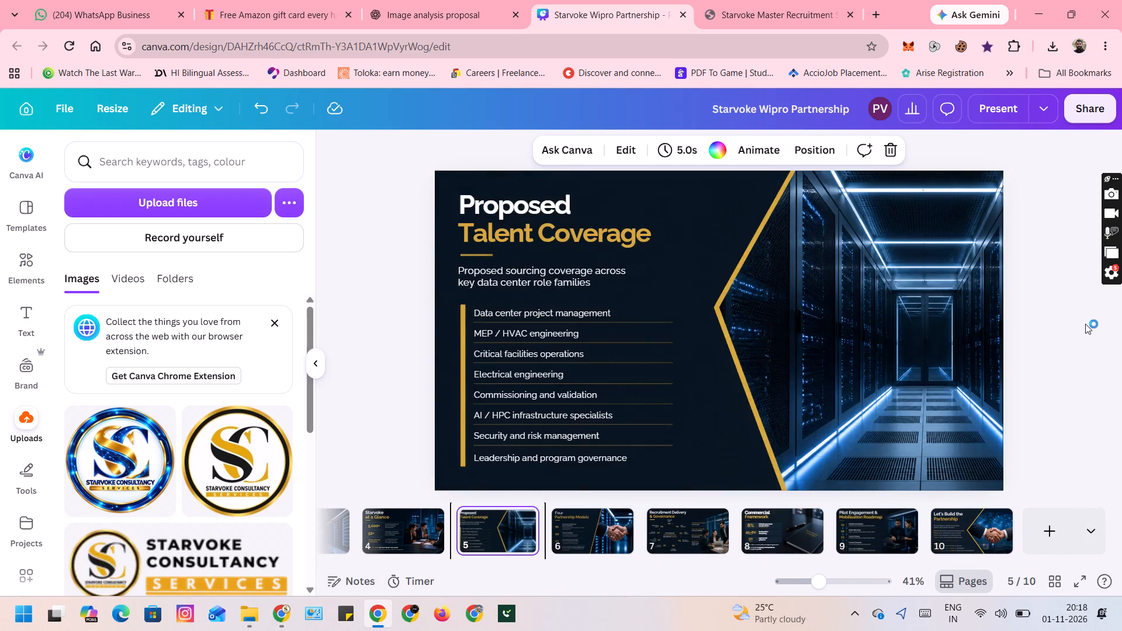
key(Right)
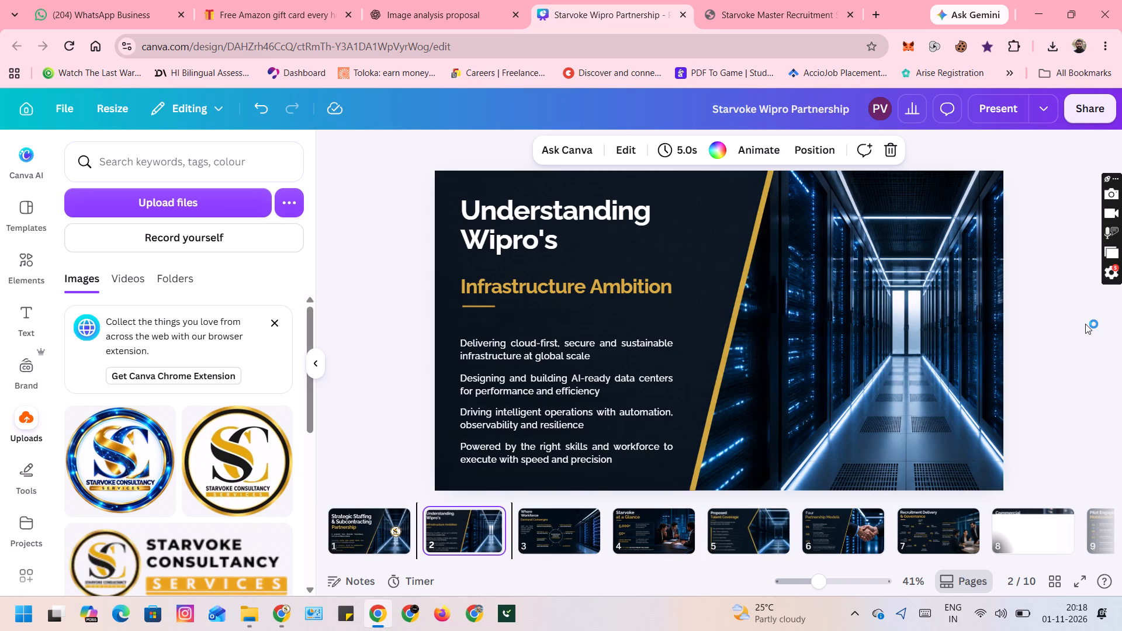
key(Left)
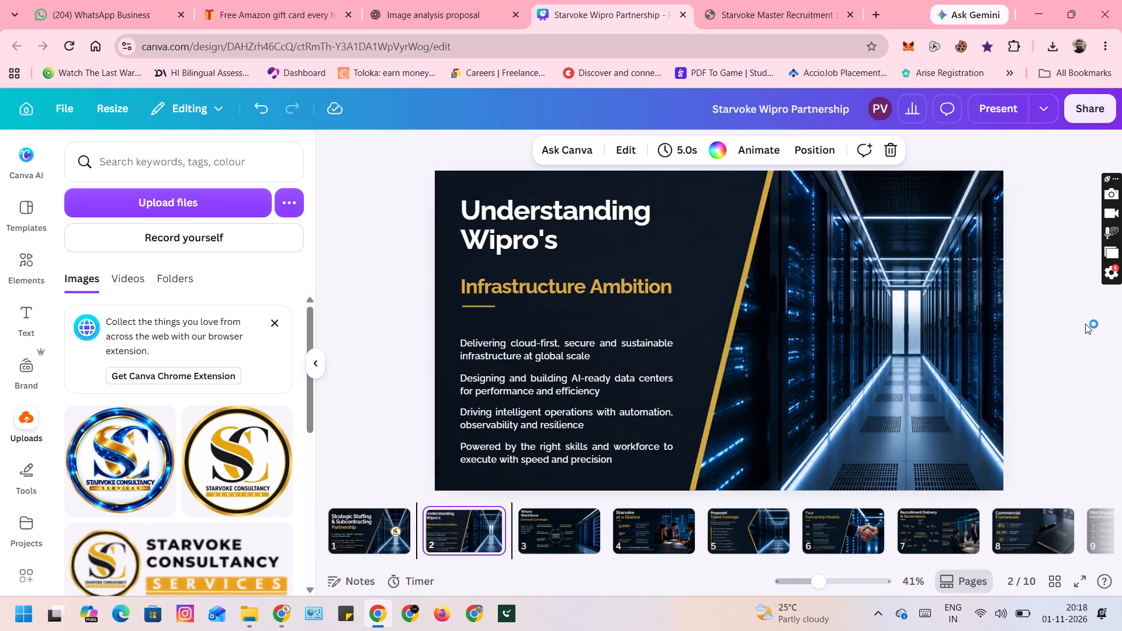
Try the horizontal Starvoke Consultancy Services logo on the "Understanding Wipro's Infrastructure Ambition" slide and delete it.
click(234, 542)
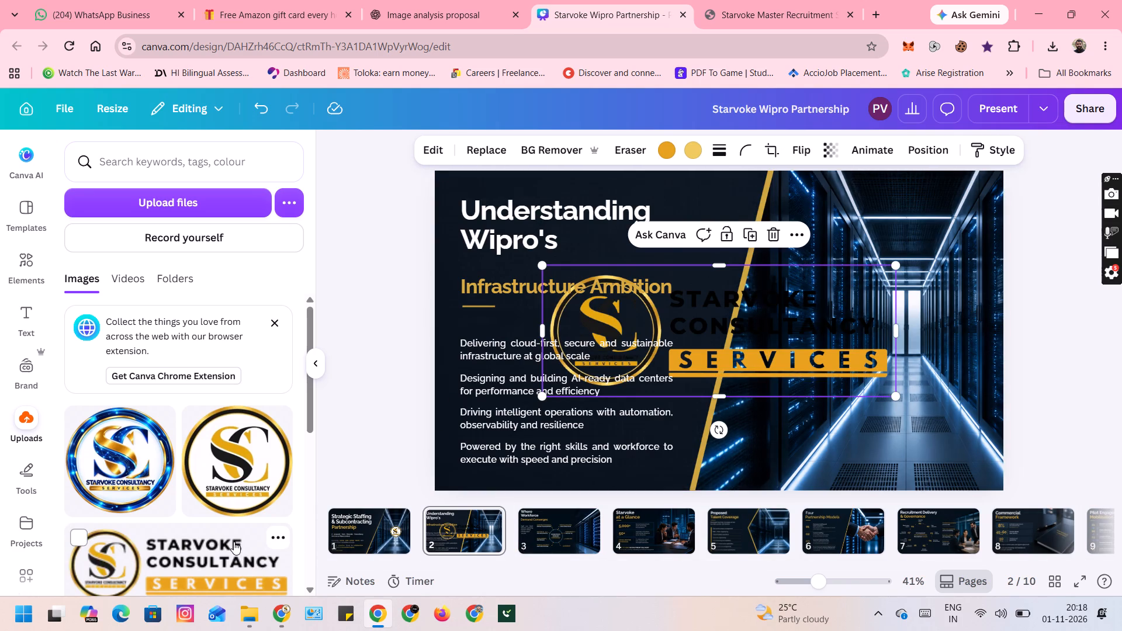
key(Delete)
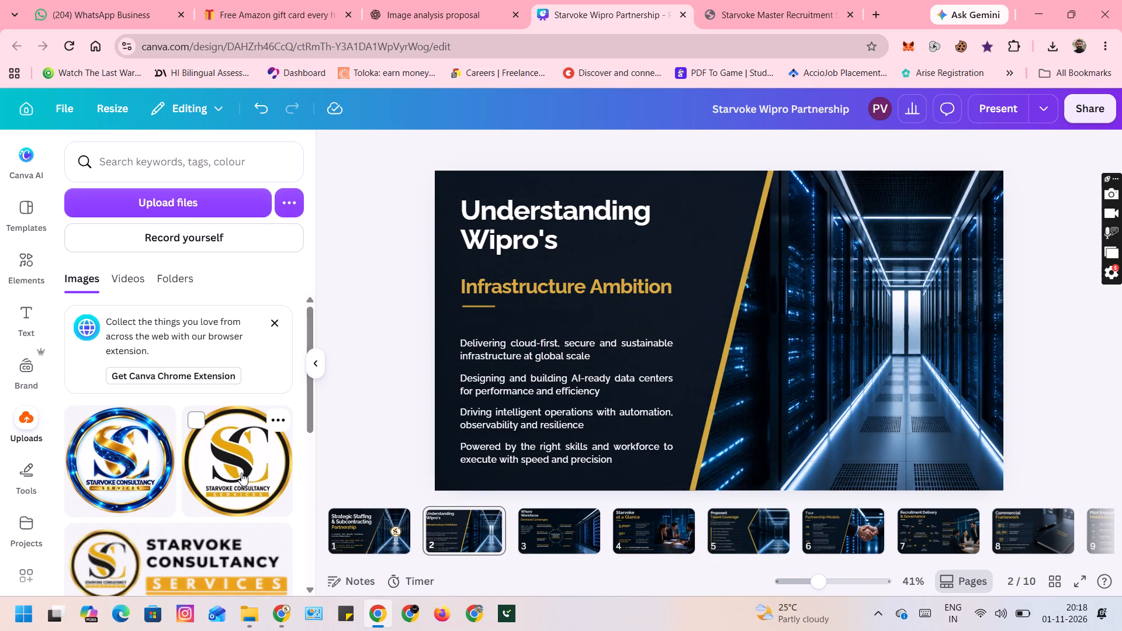
Add the white-background round Starvoke logo to the "Understanding Wipro's Infrastructure Ambition" slide, shrink it and place it in the slide's top-right corner.
click(241, 473)
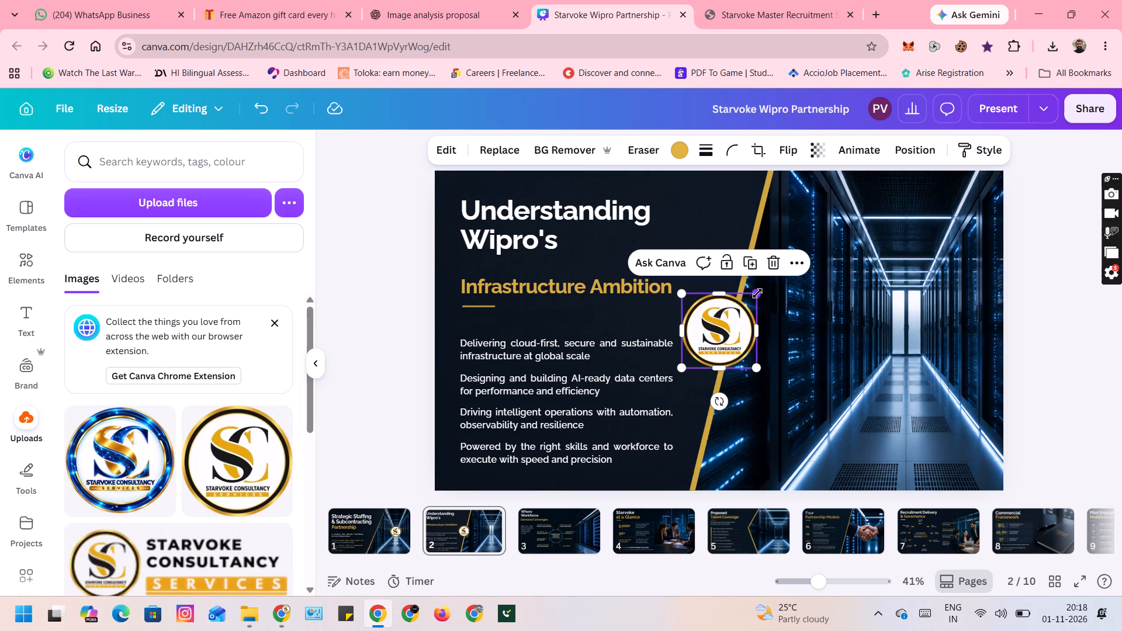
drag(757, 293, 723, 336)
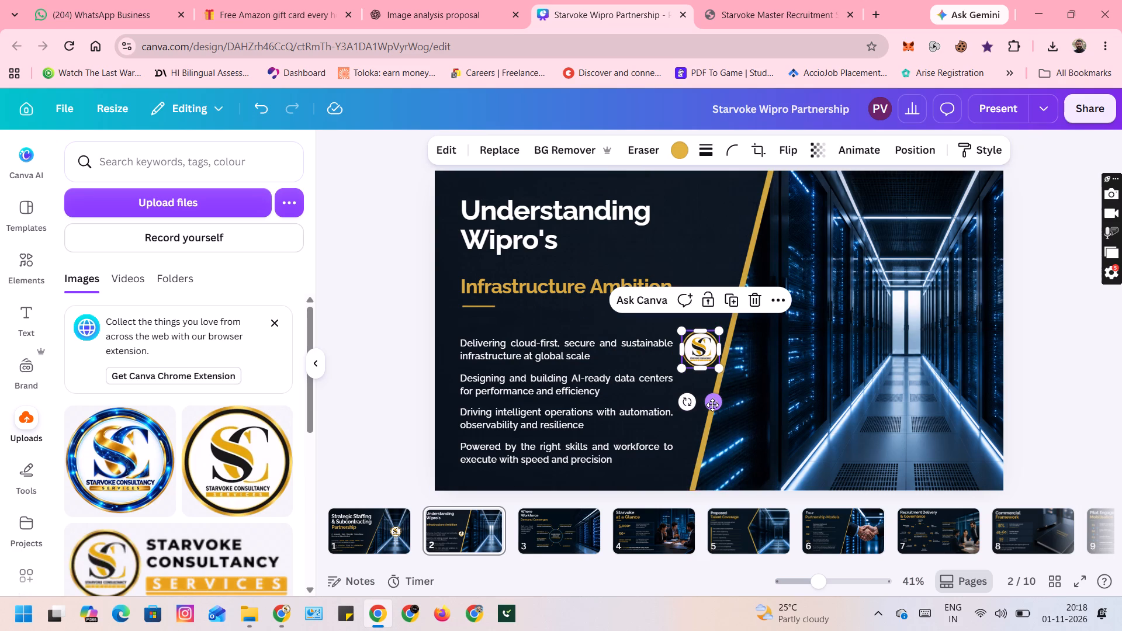
drag(712, 405, 1024, 268)
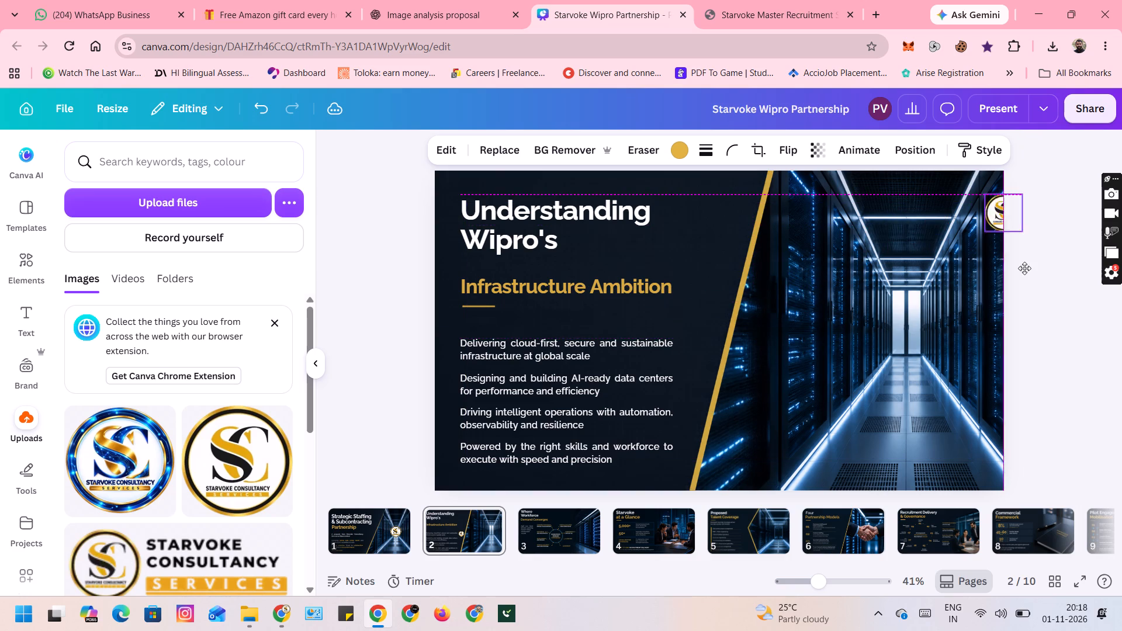
drag(1024, 268, 987, 250)
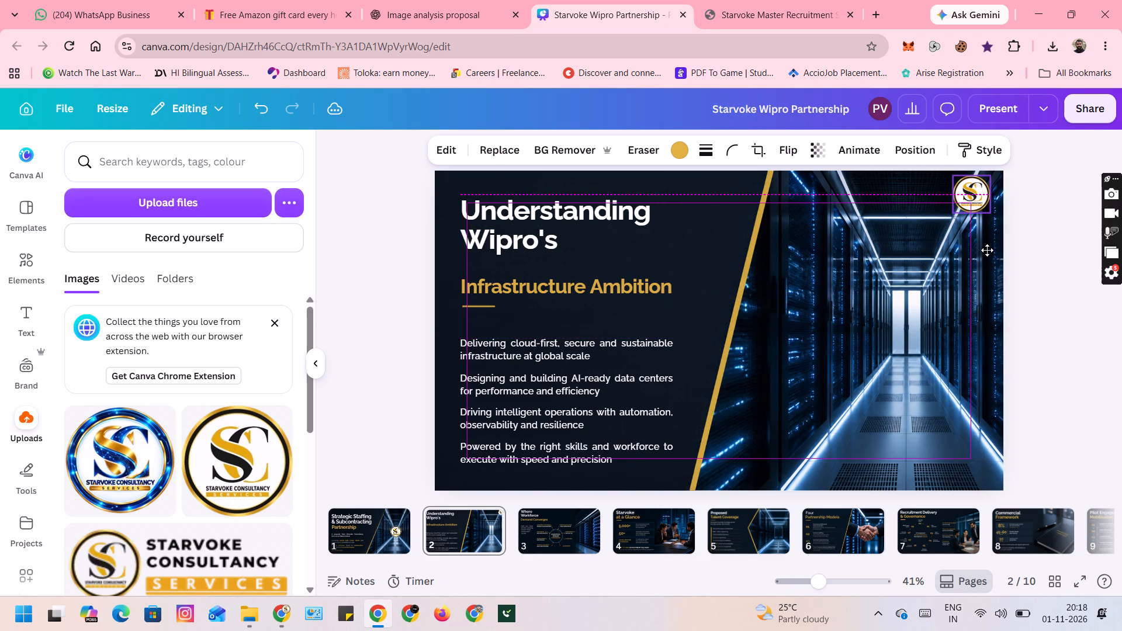
Nudge the round Starvoke logo on the "Understanding Wipro's Infrastructure Ambition" slide closer into the slide's top-right corner.
drag(987, 250, 988, 247)
drag(988, 247, 988, 254)
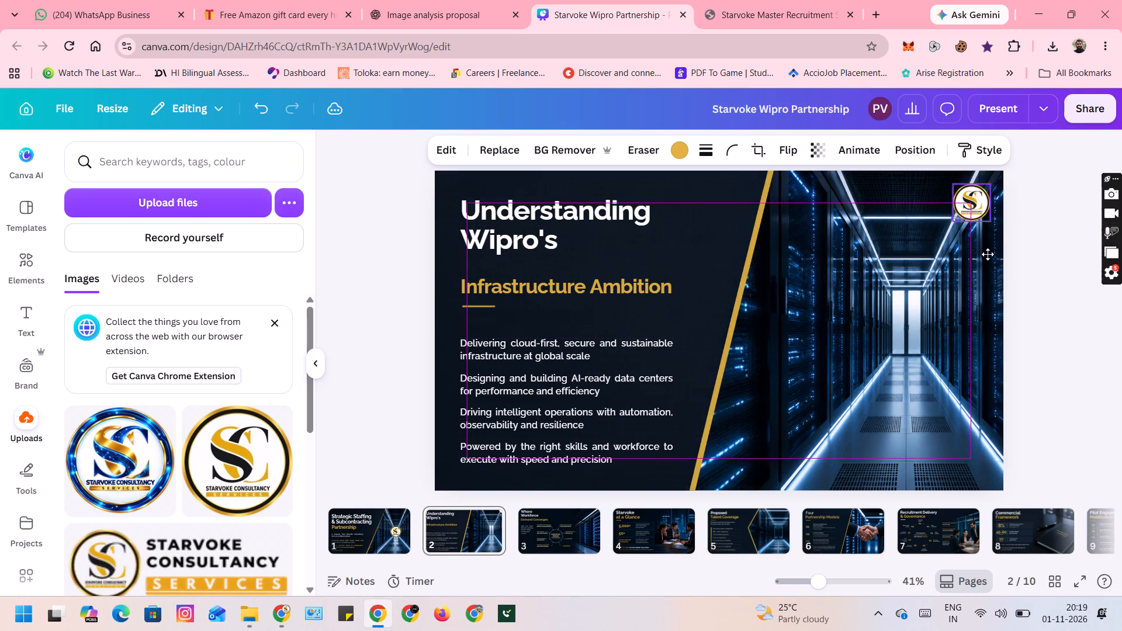
drag(988, 254, 989, 252)
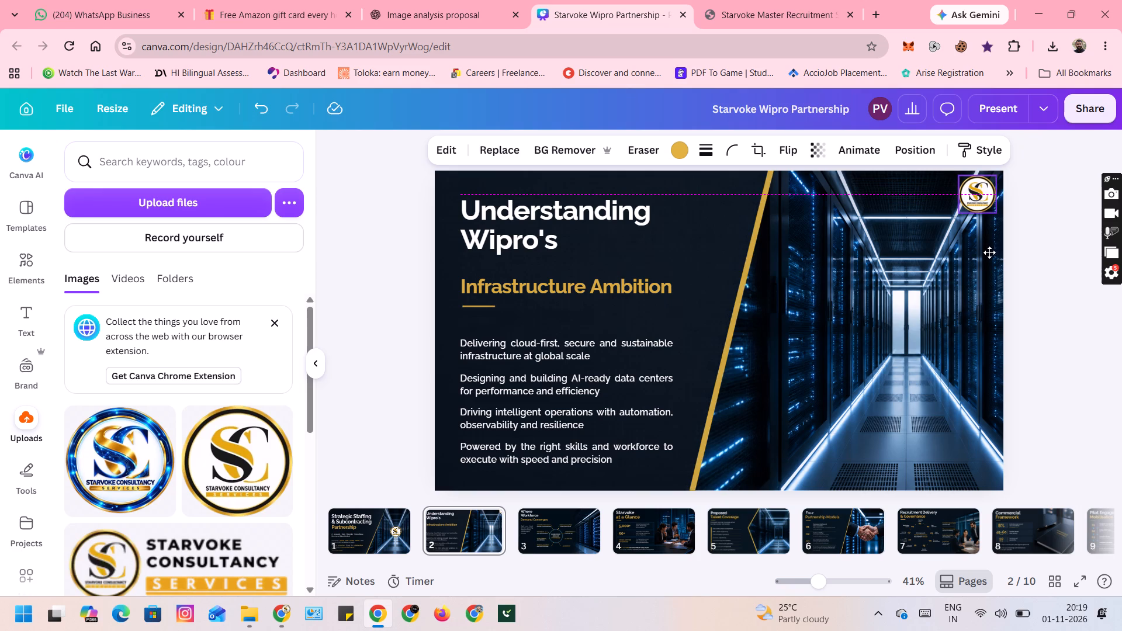
drag(989, 252, 989, 253)
click(1028, 360)
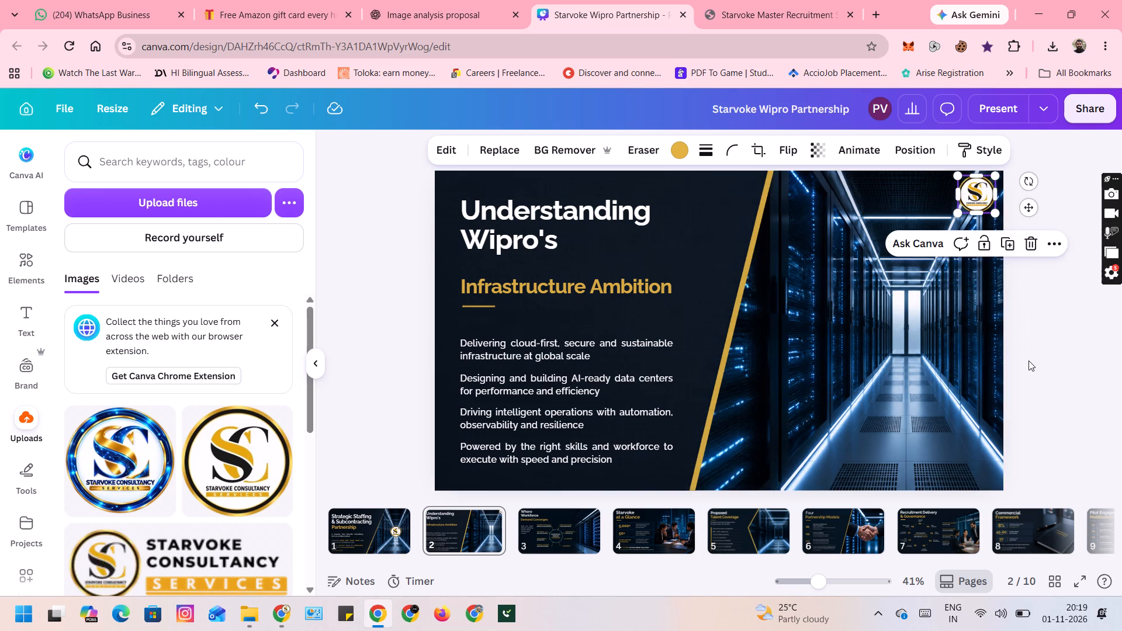
click(976, 208)
key(Down)
key(Down)
key(Down)
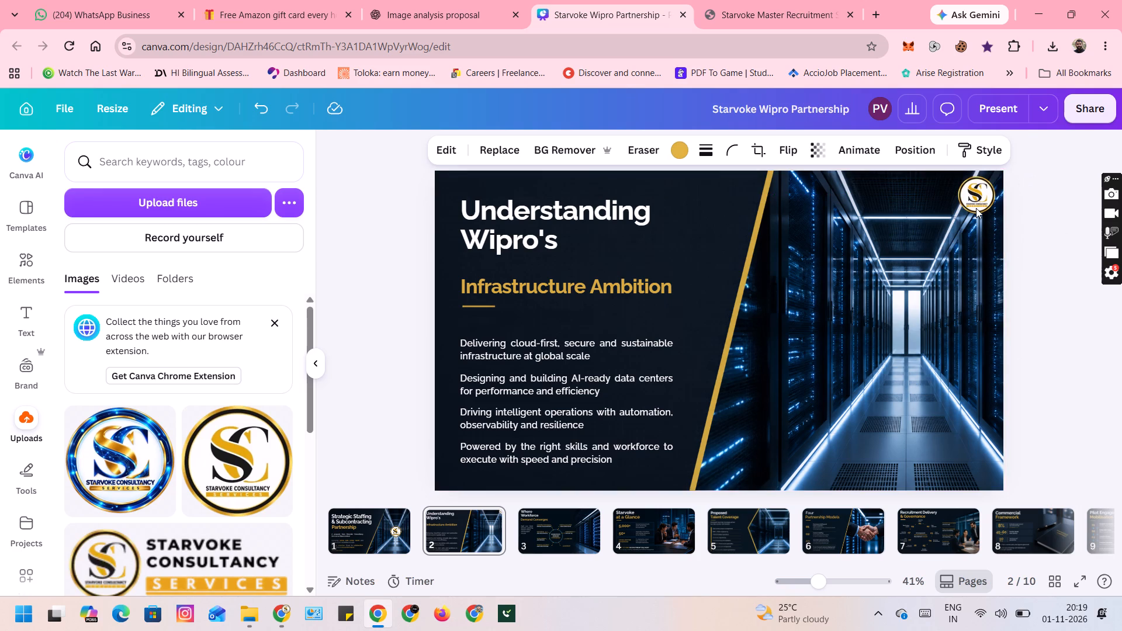
key(Down)
key(Down)
key(Down)
key(Up)
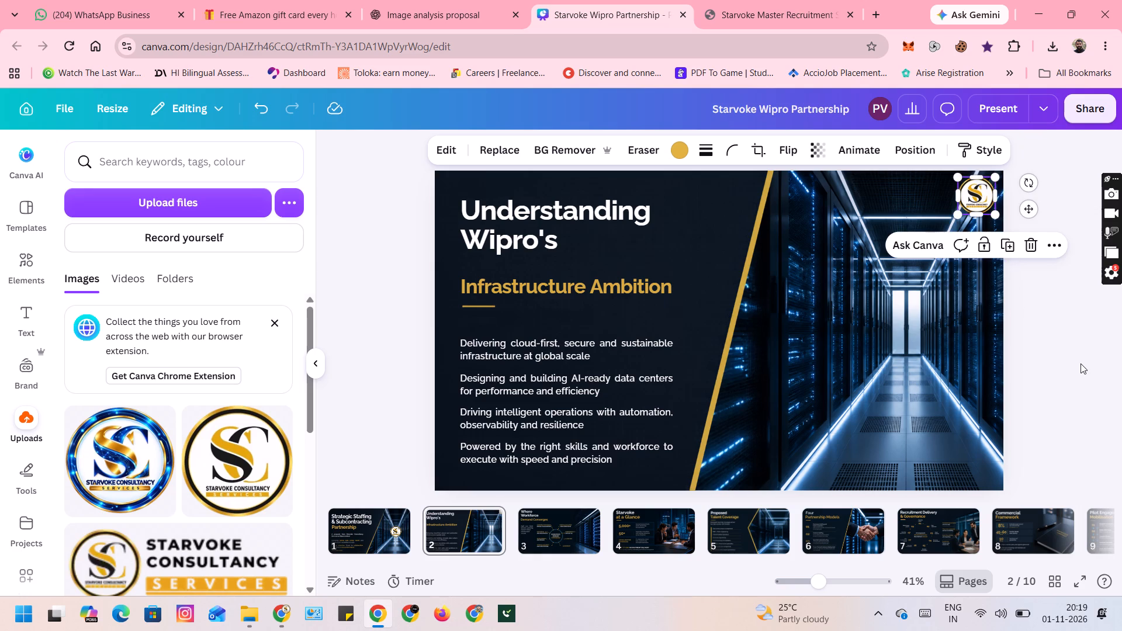
Copy the positioned logo and paste it onto the "Where Workforce Demand Converges" and "Starvoke at a Glance" slides.
key(ctrl+c)
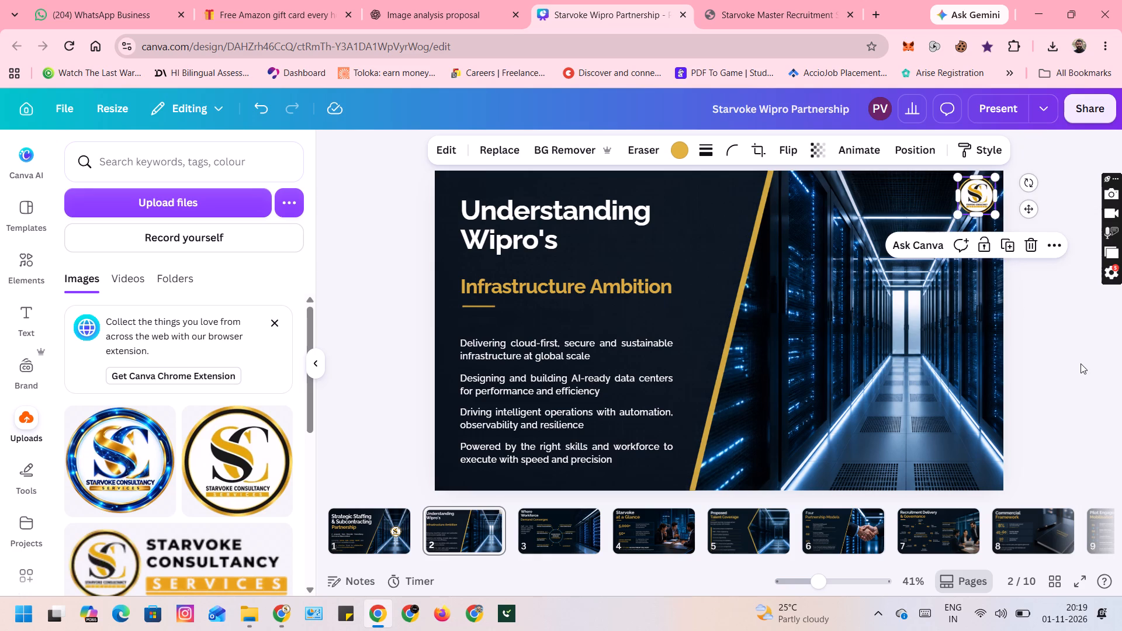
click(1081, 363)
key(Right)
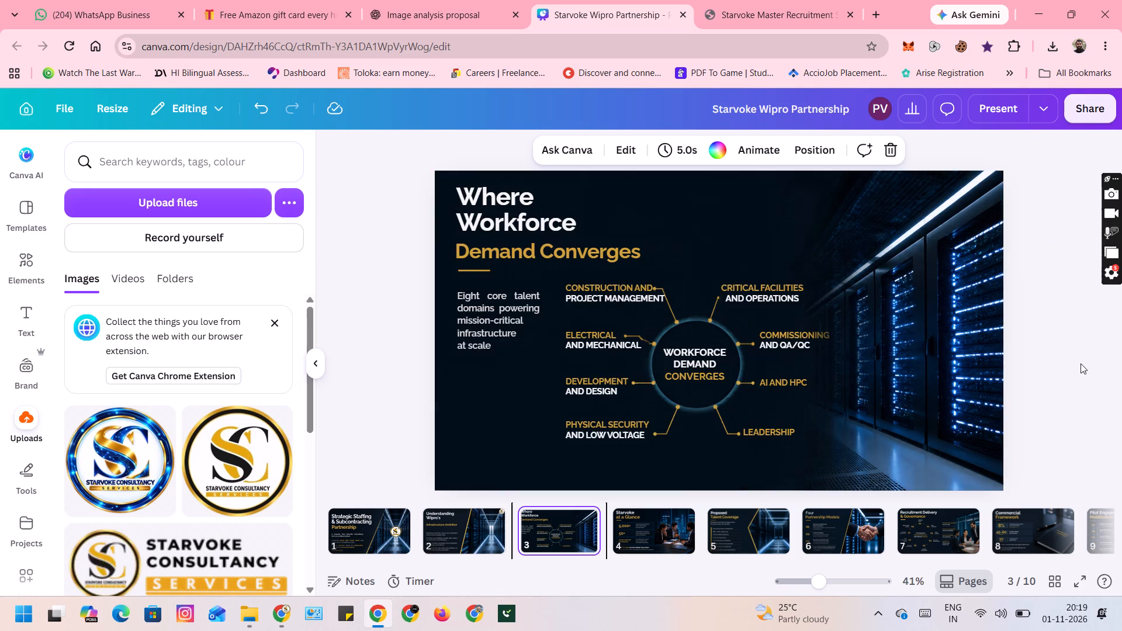
key(ctrl+v)
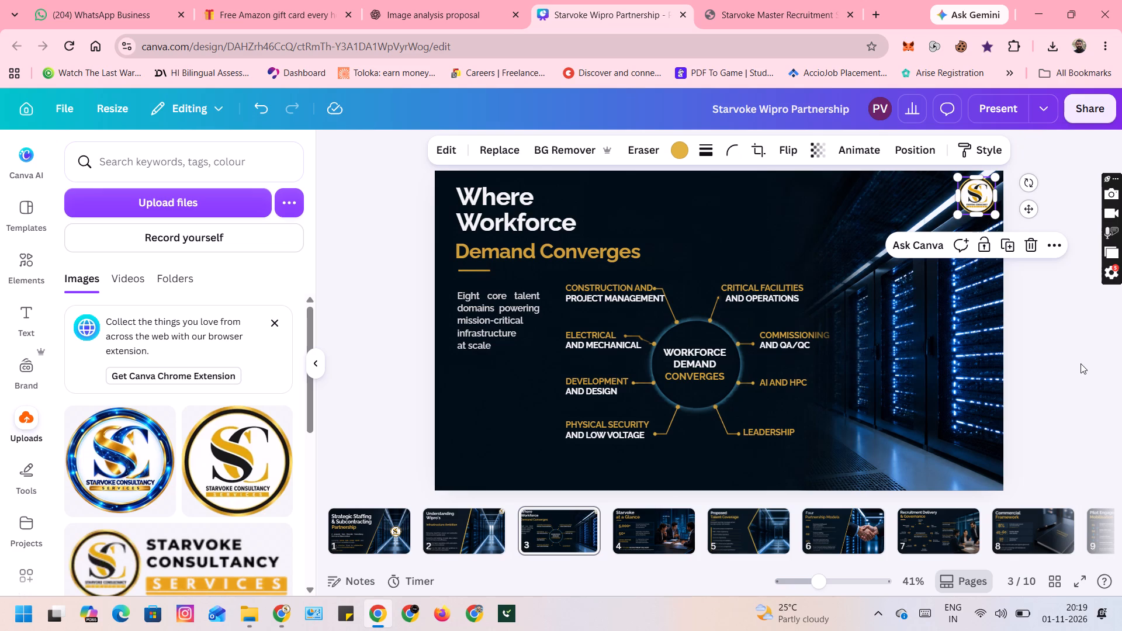
click(1081, 363)
key(Right)
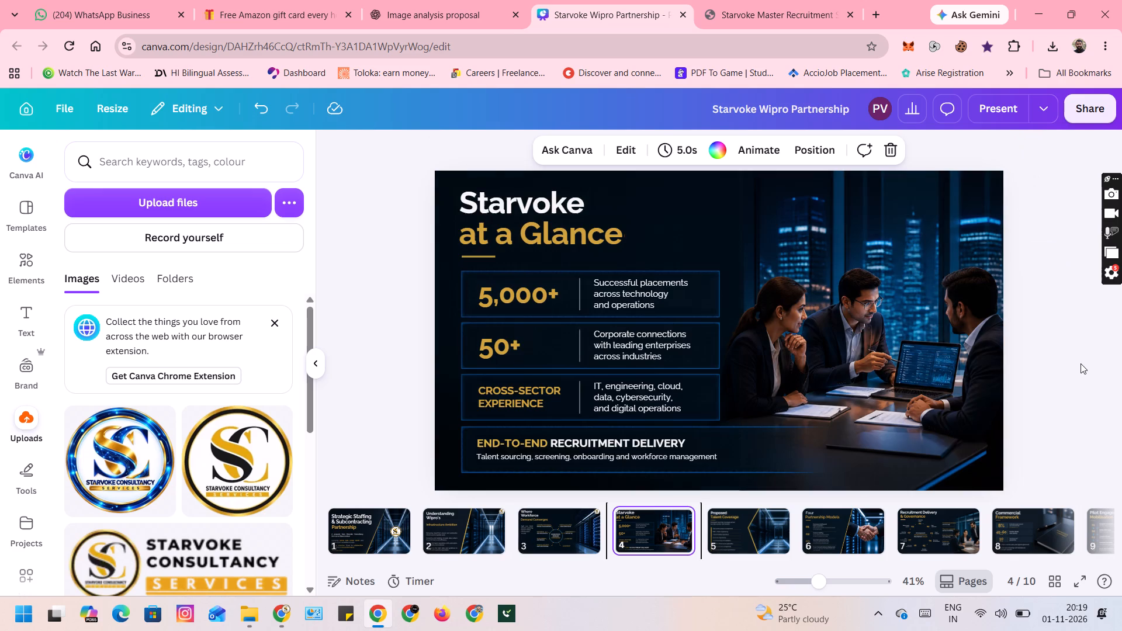
key(ctrl+v)
click(1081, 363)
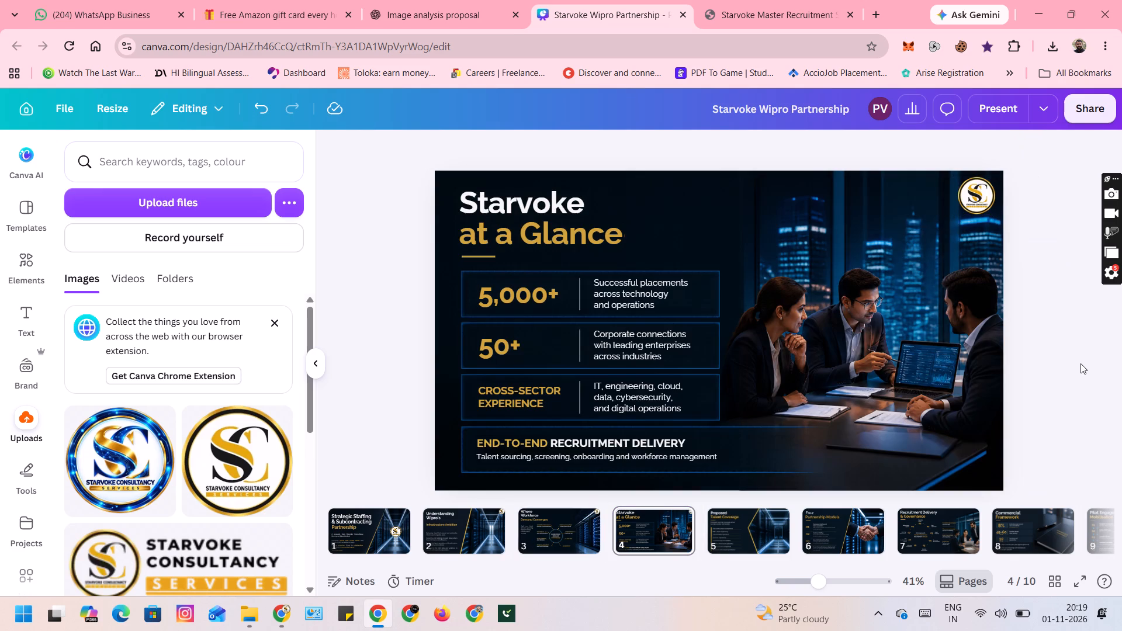
key(Down)
key(Down)
Paste the same logo onto the "Proposed Talent Coverage", "Four Partnership Models" and "Recruitment Delivery & Governance" slides.
key(Right)
key(ctrl+v)
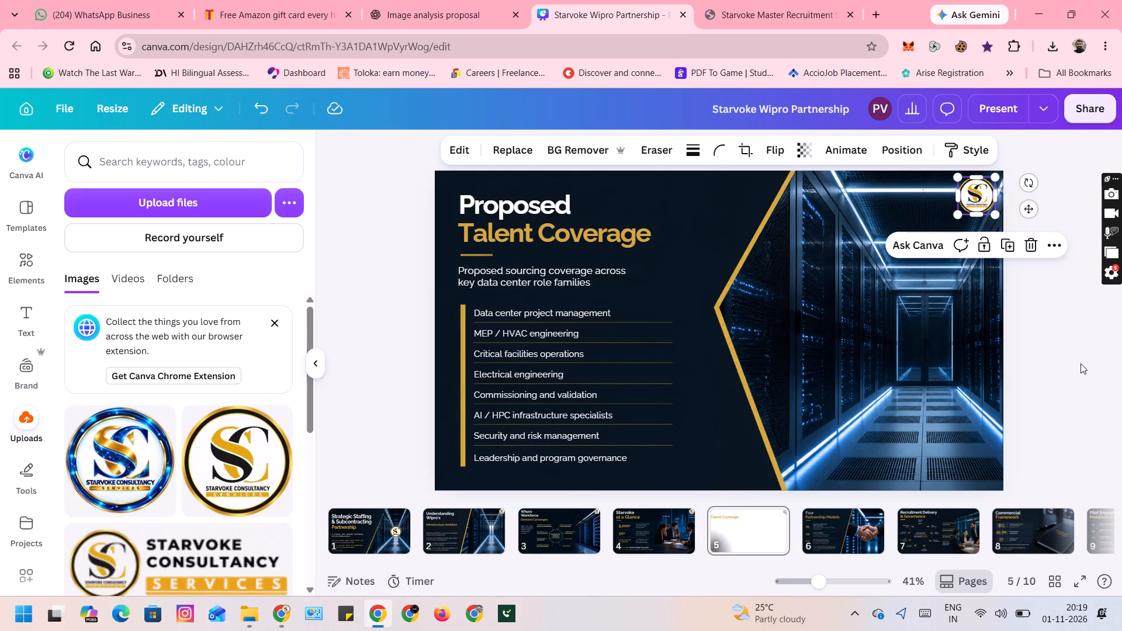
click(1081, 363)
key(Right)
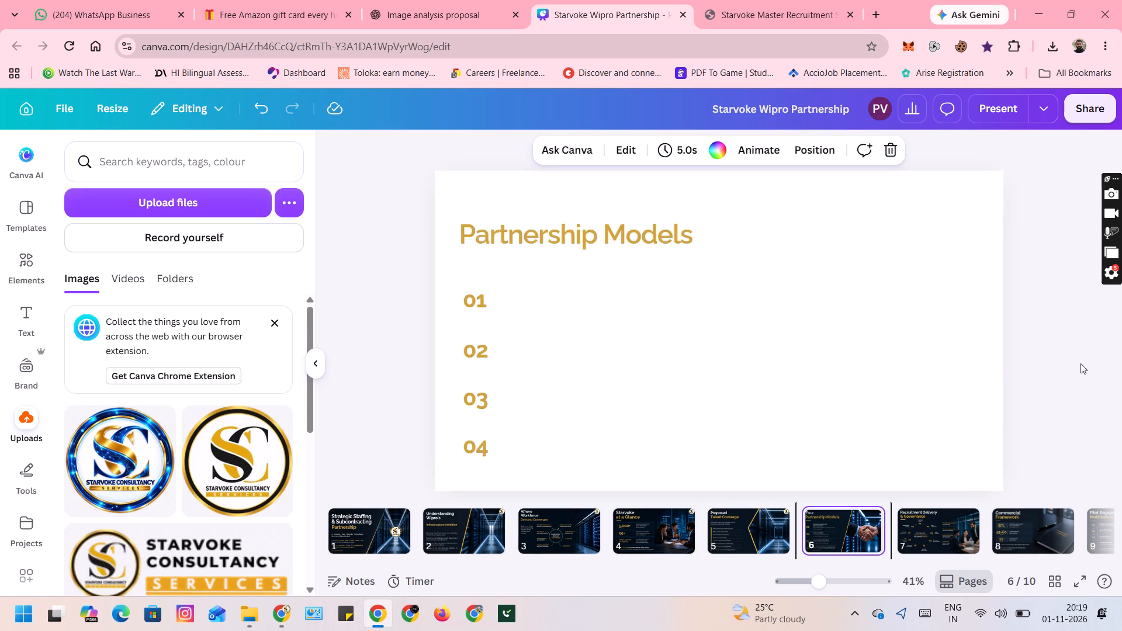
key(ctrl+v)
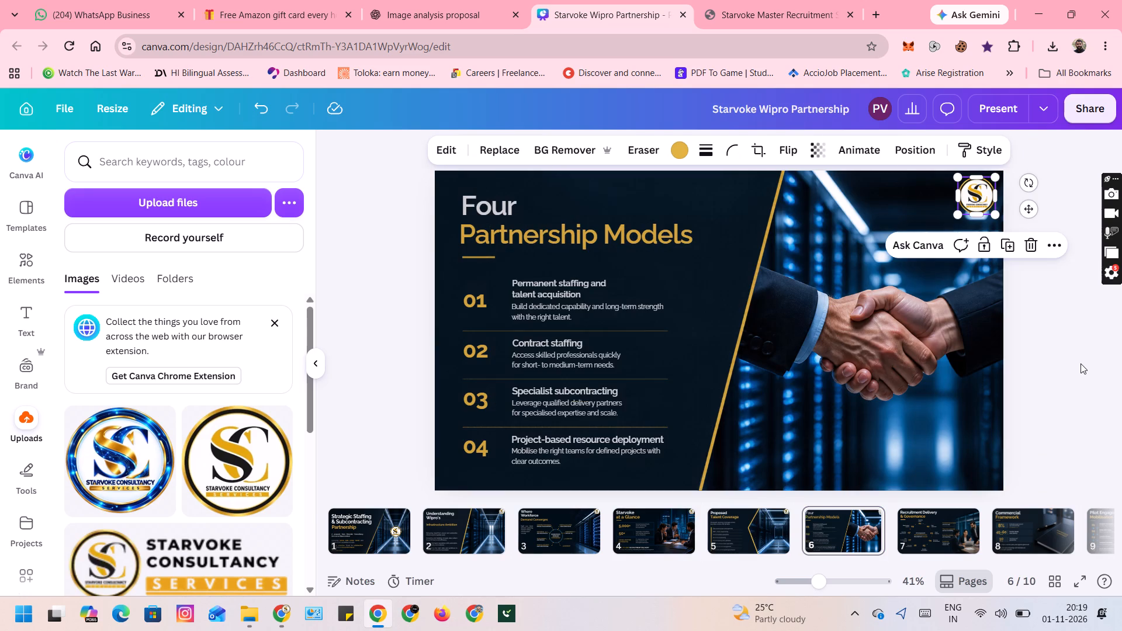
click(1081, 363)
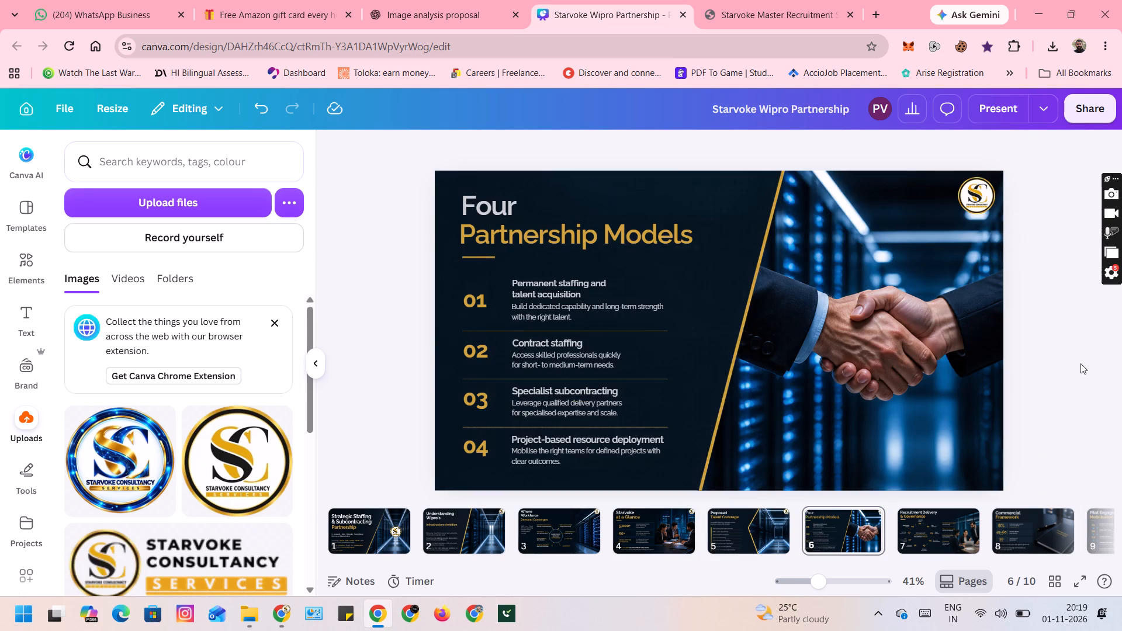
key(Right)
key(ctrl+v)
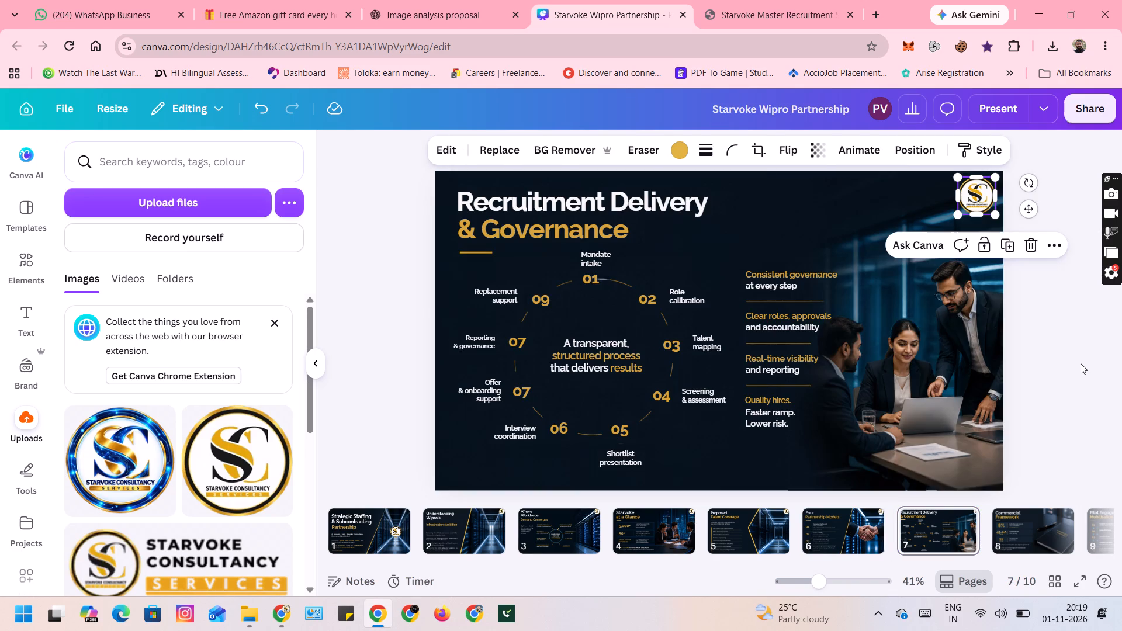
click(1081, 363)
Paste the same logo onto the "Commercial Framework", "Pilot Engagement & Mobilisation Roadmap" and "Let's Build the Partnership" slides.
key(Right)
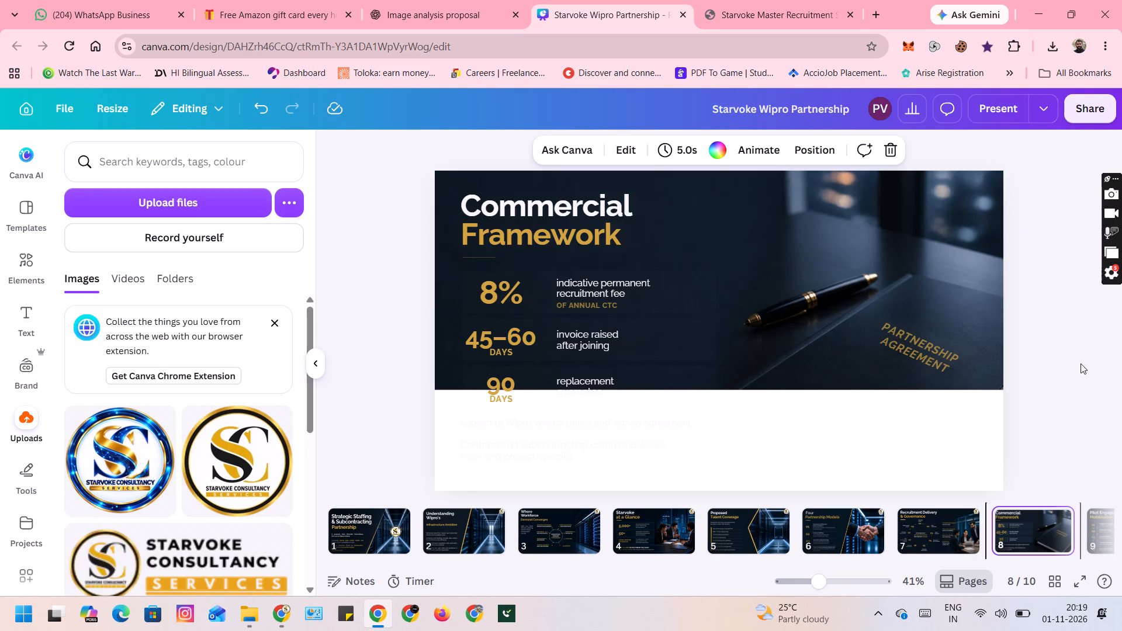
key(ctrl+v)
click(1081, 363)
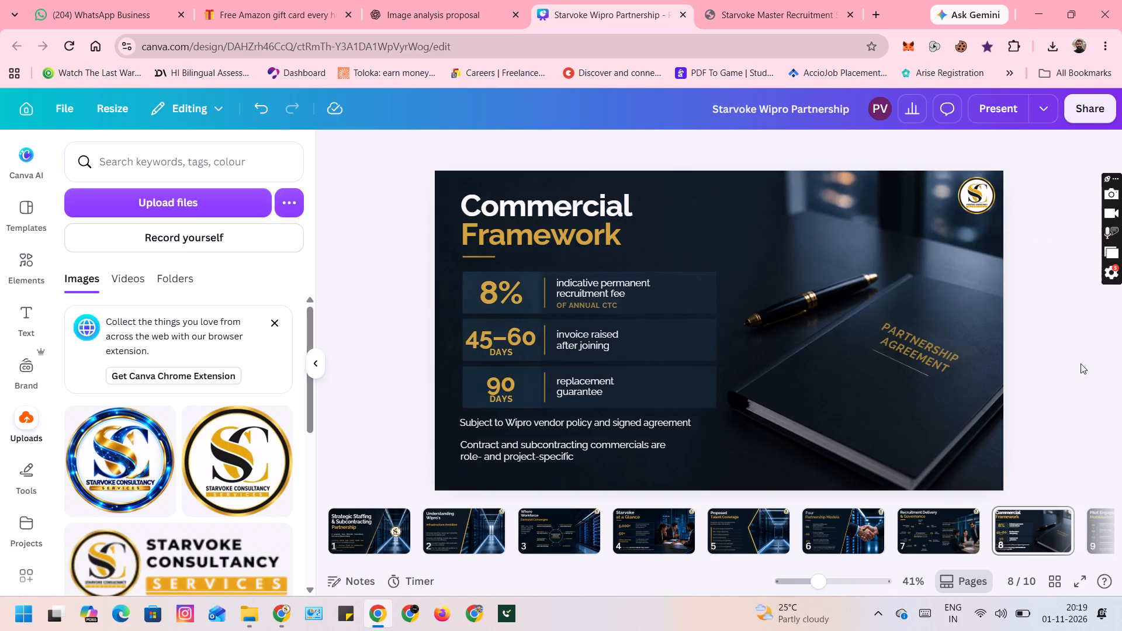
key(Right)
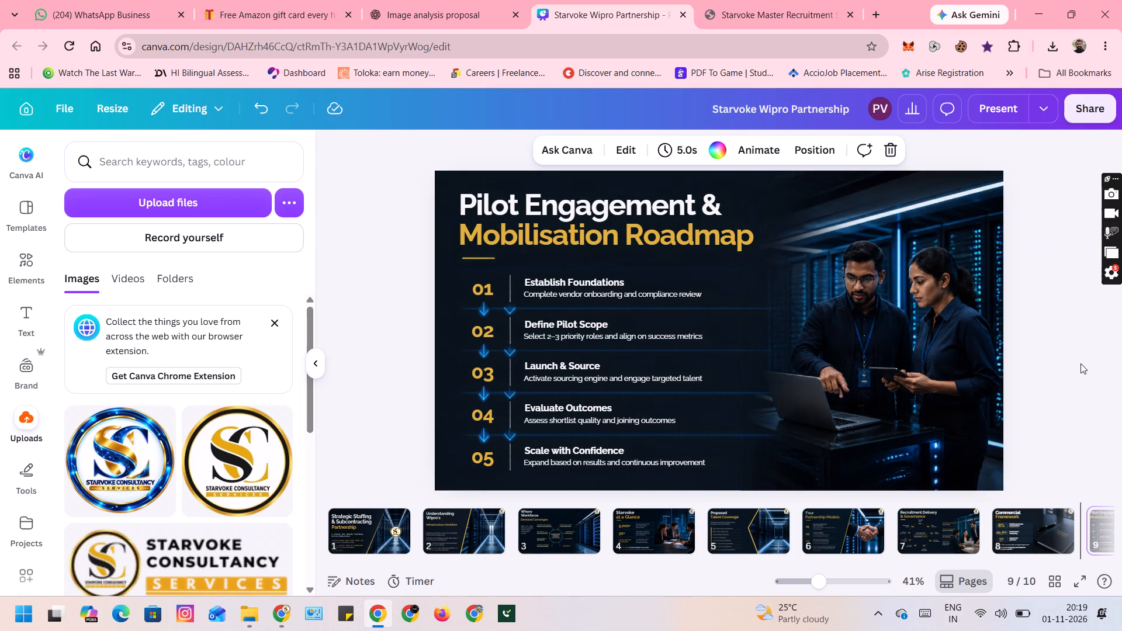
key(ctrl+v)
click(1081, 363)
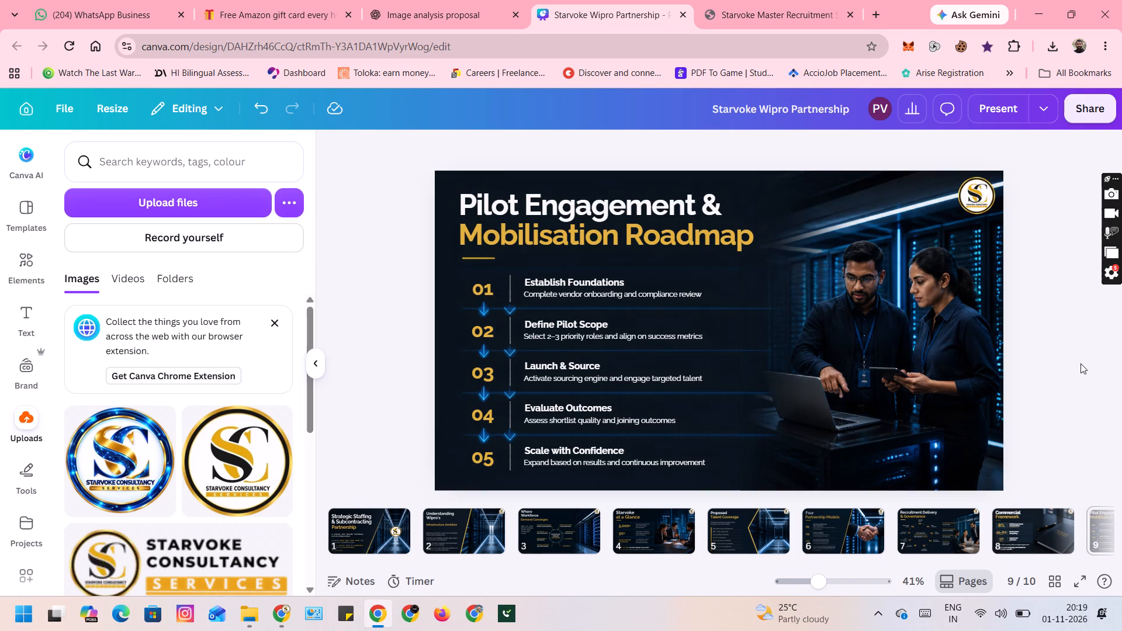
key(Right)
key(ctrl+v)
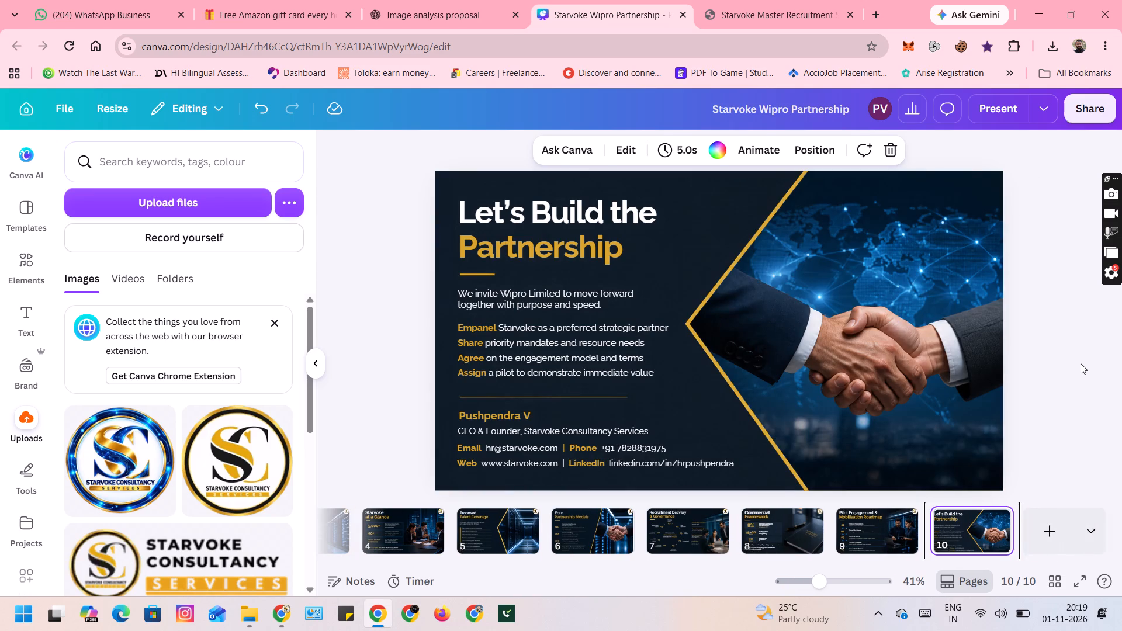
click(1081, 363)
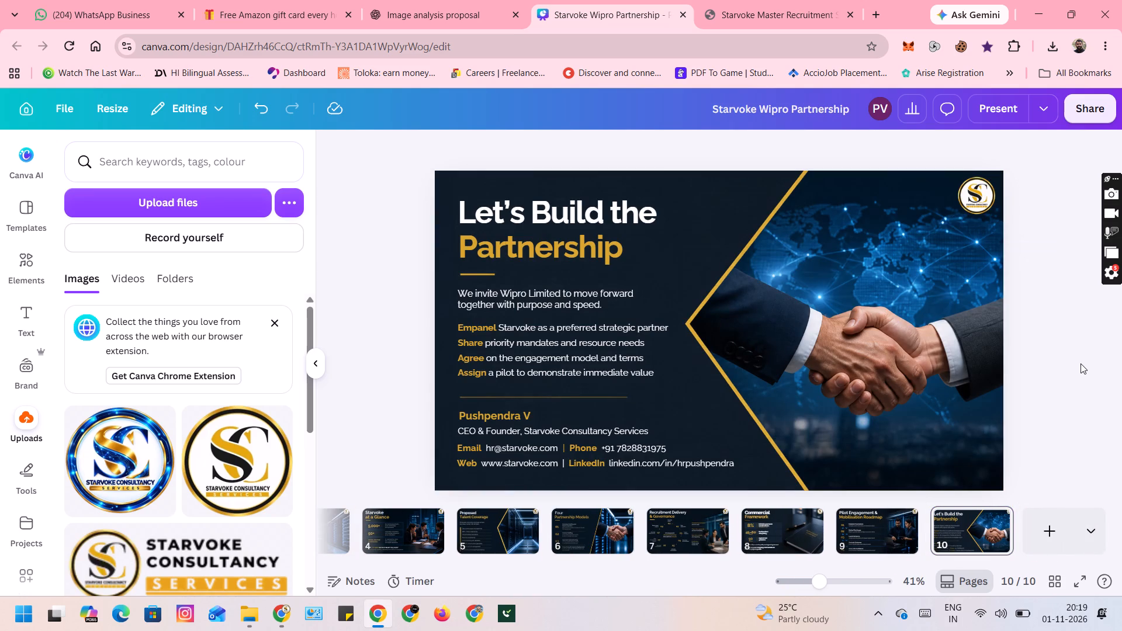
Download all pages of the deck as a PDF with the Digital preset.
click(1097, 106)
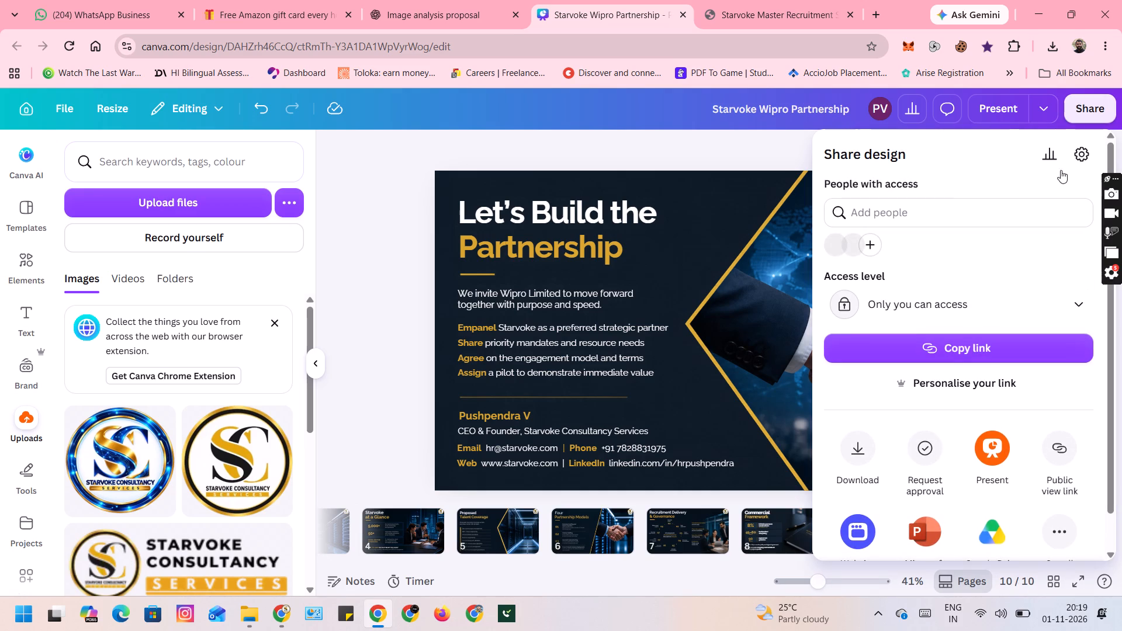
click(857, 456)
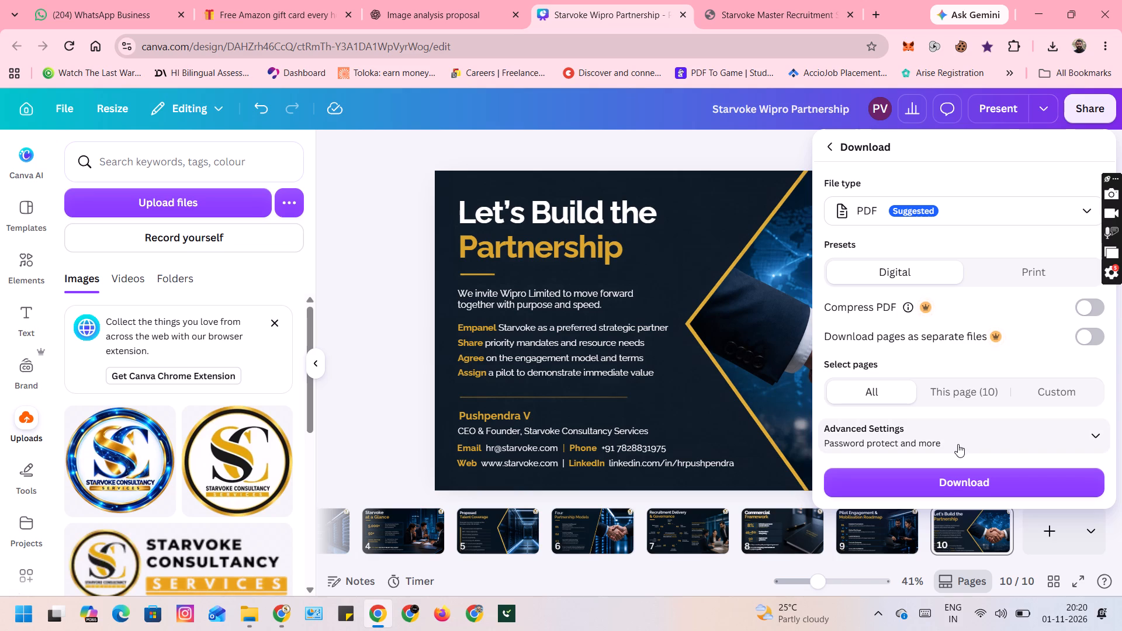
click(968, 479)
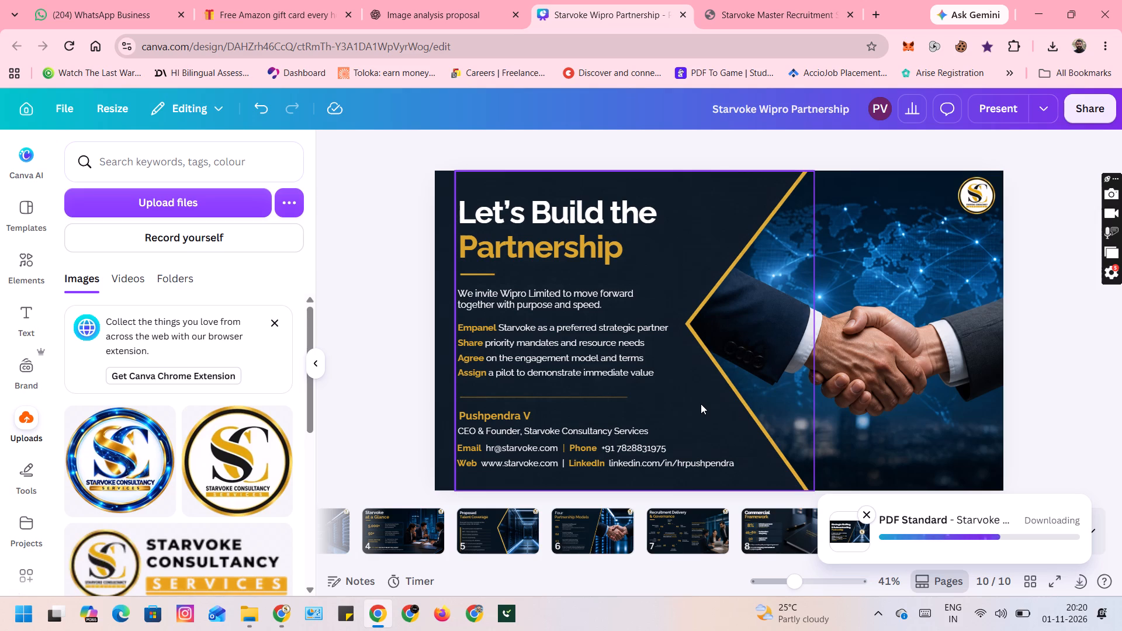
Switch to the other Chrome window, where the Google Docs agreement is open, and open a new browser tab.
click(286, 615)
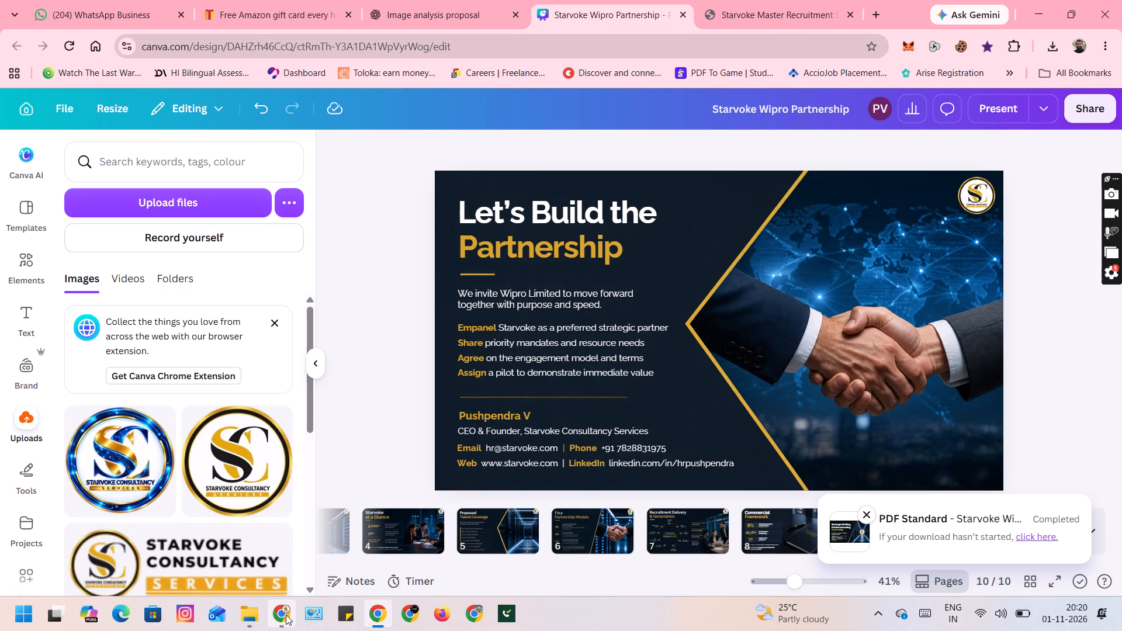
click(875, 12)
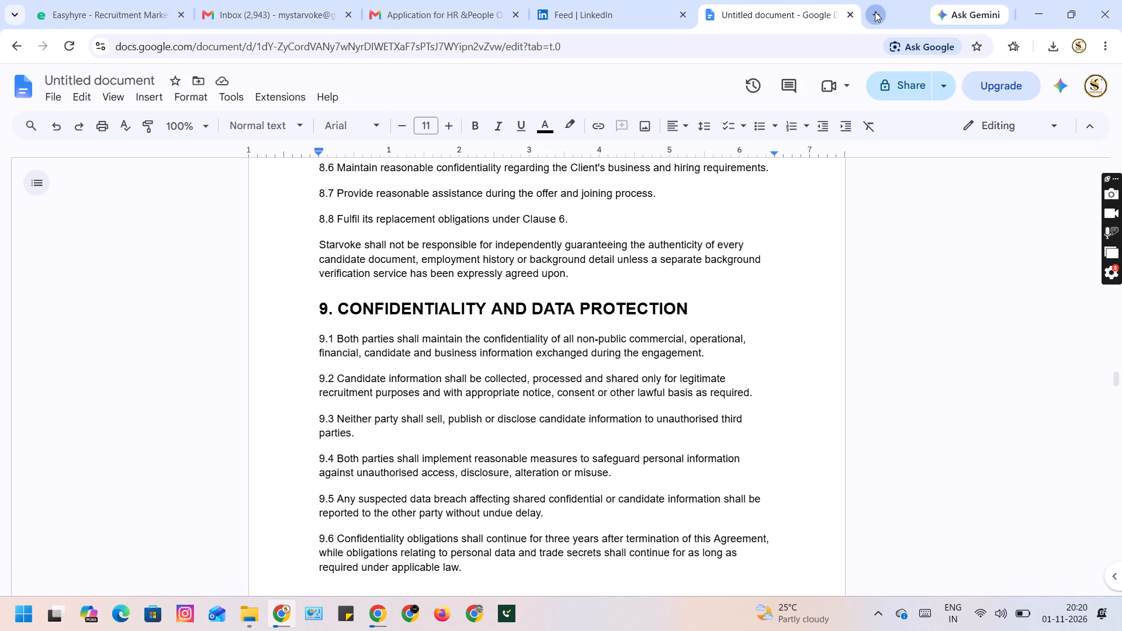
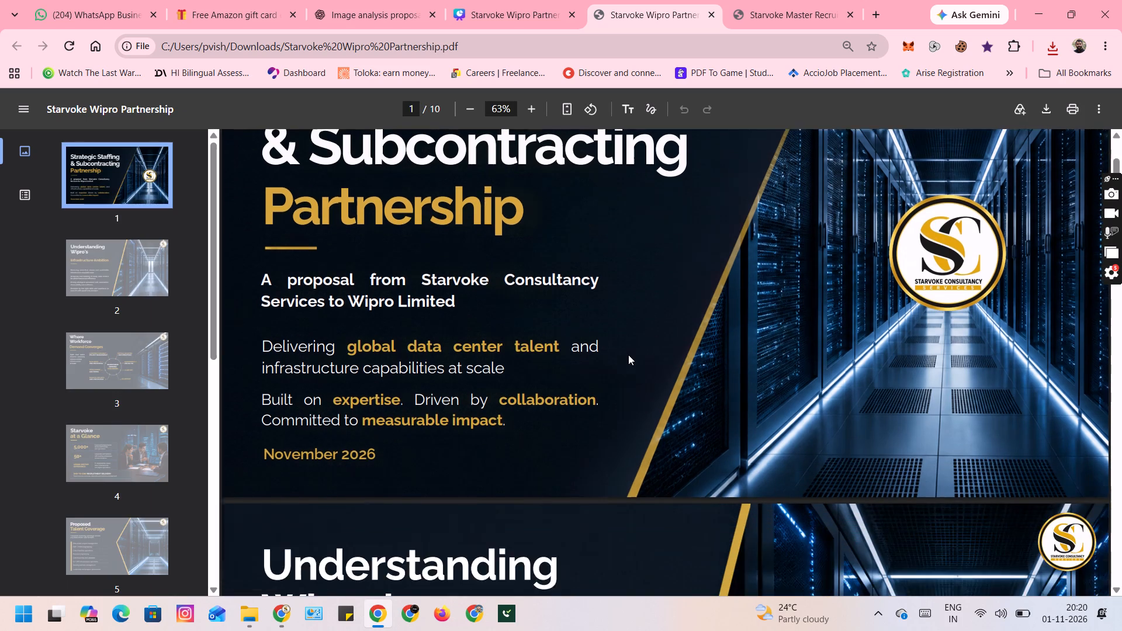
Check the exported deck PDF, search the web for "compress pdf" and open iLovePDF's compression page.
scroll(628, 355, down, 4)
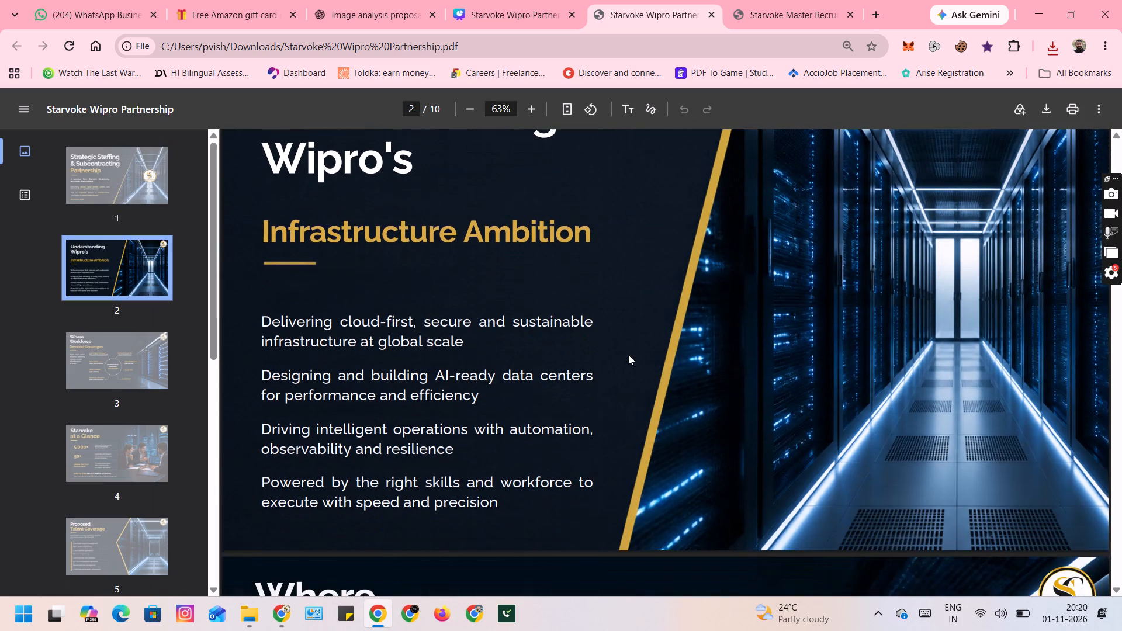
click(742, 51)
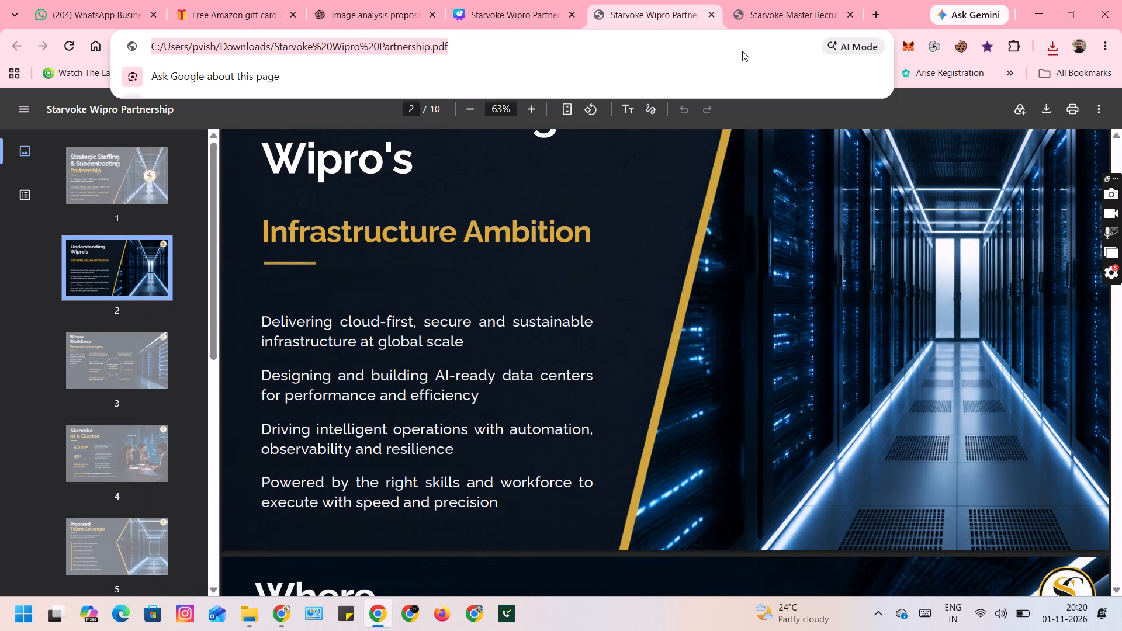
text(comp)
key(Return)
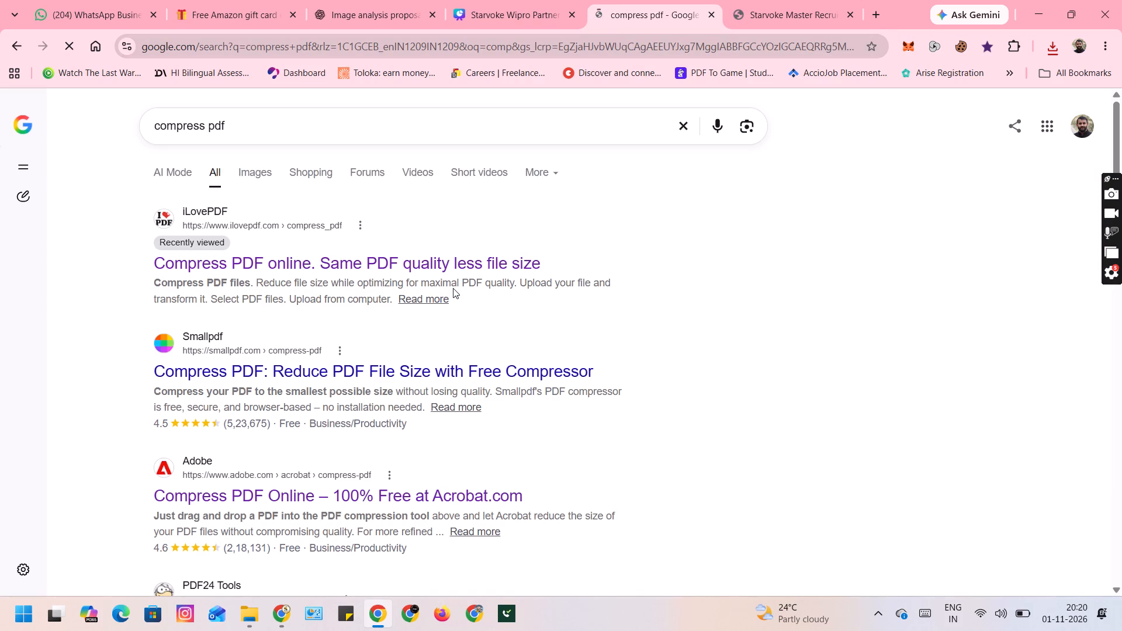
click(406, 265)
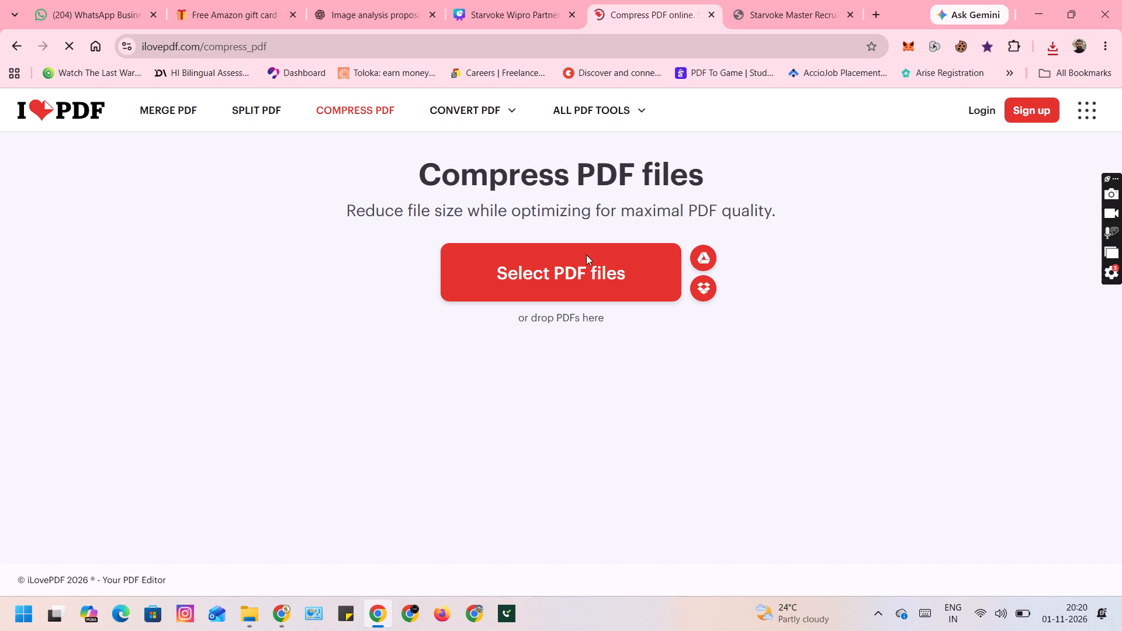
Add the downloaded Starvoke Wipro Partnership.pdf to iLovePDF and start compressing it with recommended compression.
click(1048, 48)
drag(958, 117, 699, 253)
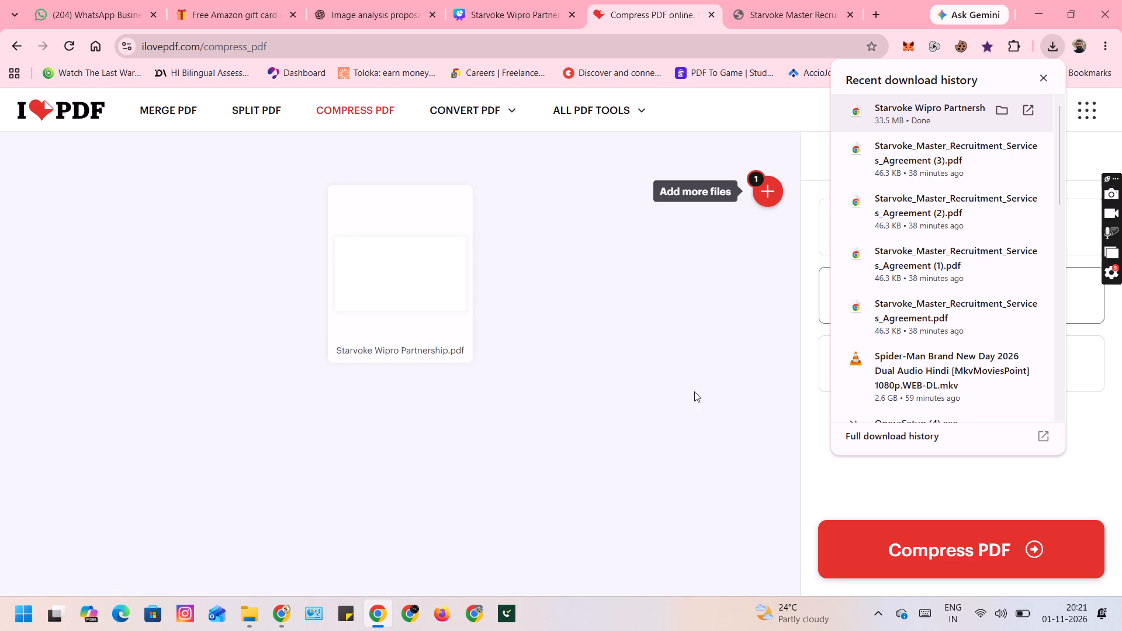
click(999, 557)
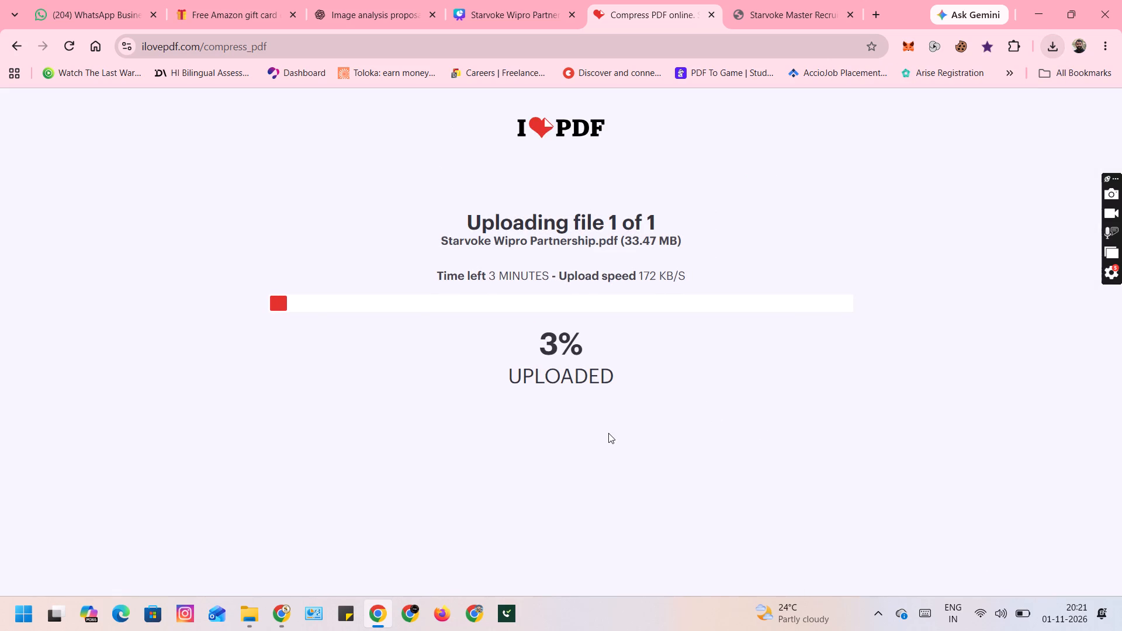
Rename the deck PDF in the Downloads folder as Starvoke Wipro Partnership0.
click(254, 623)
click(61, 224)
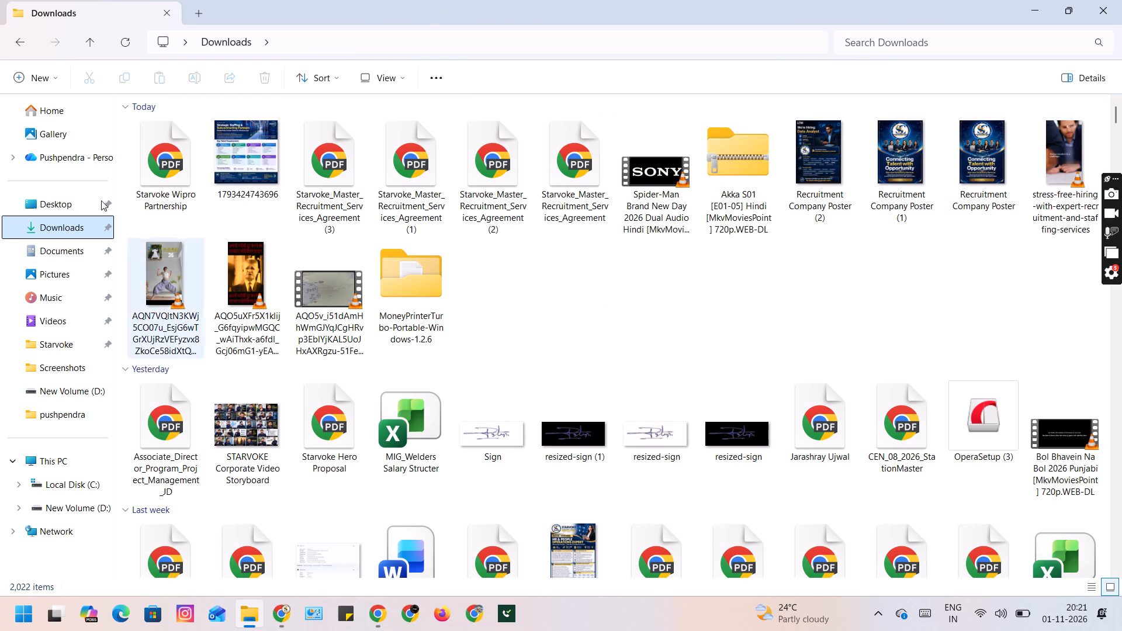
click(164, 155)
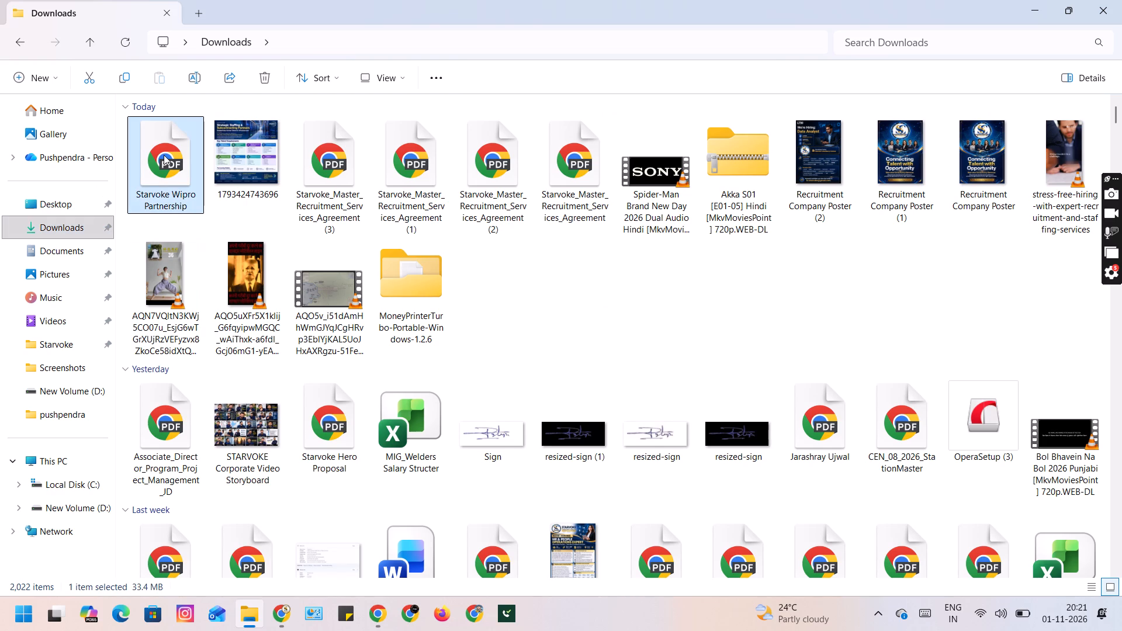
key(F2)
key(Right)
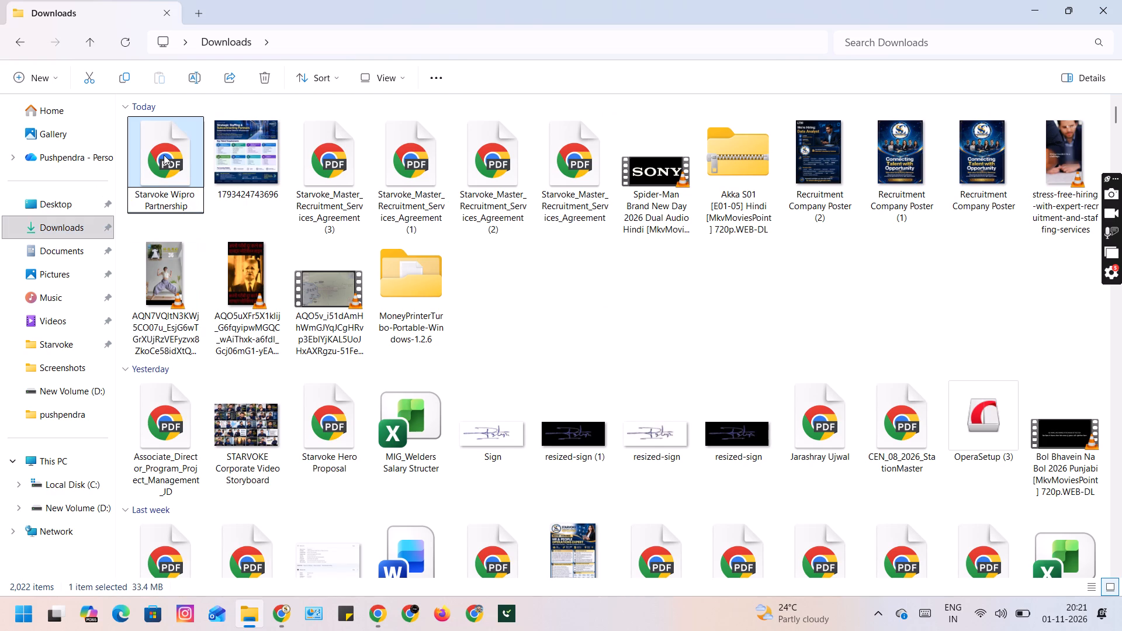
key(0)
key(Return)
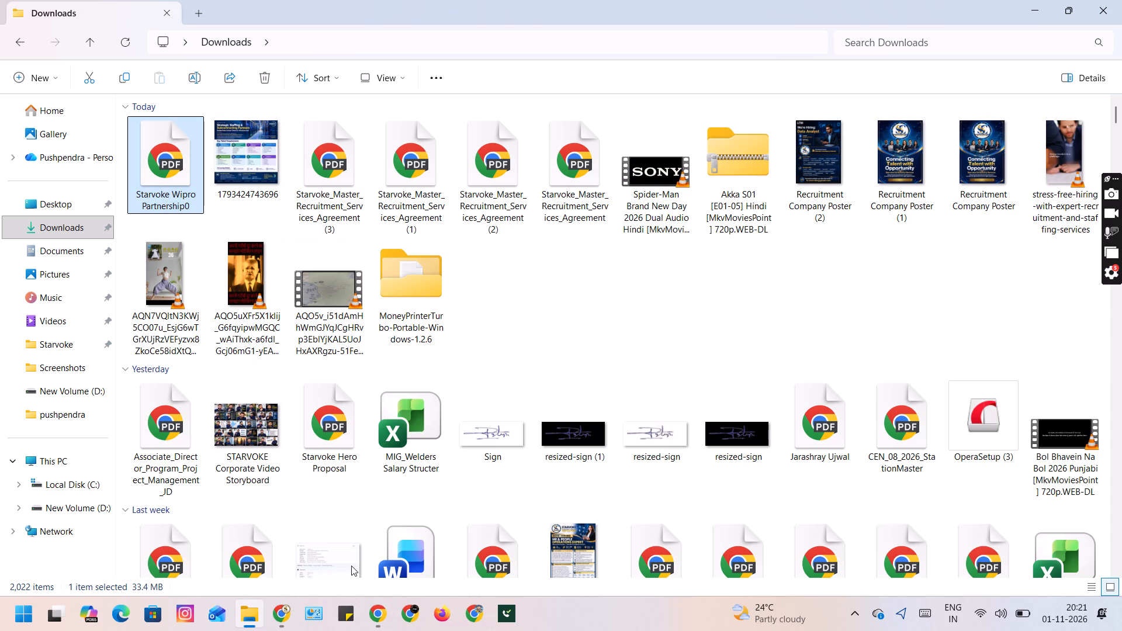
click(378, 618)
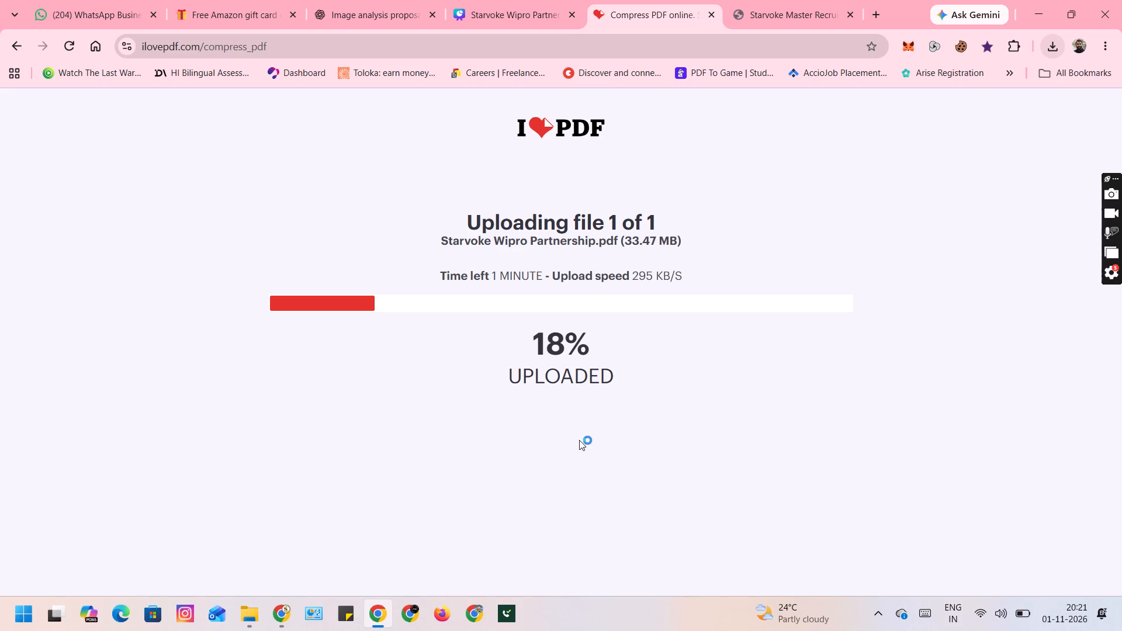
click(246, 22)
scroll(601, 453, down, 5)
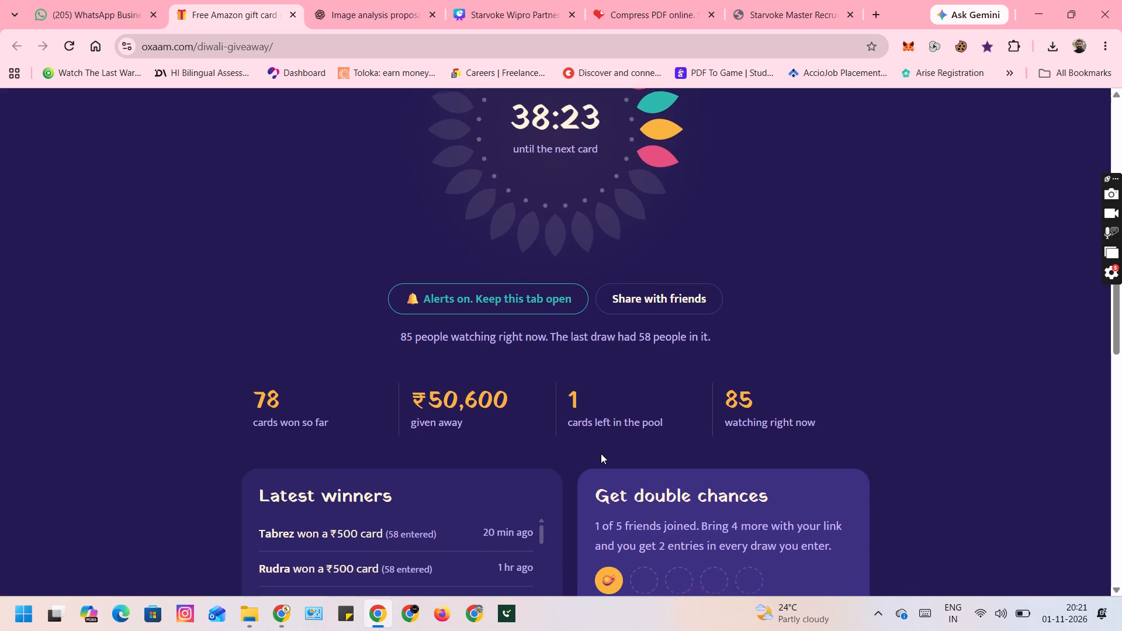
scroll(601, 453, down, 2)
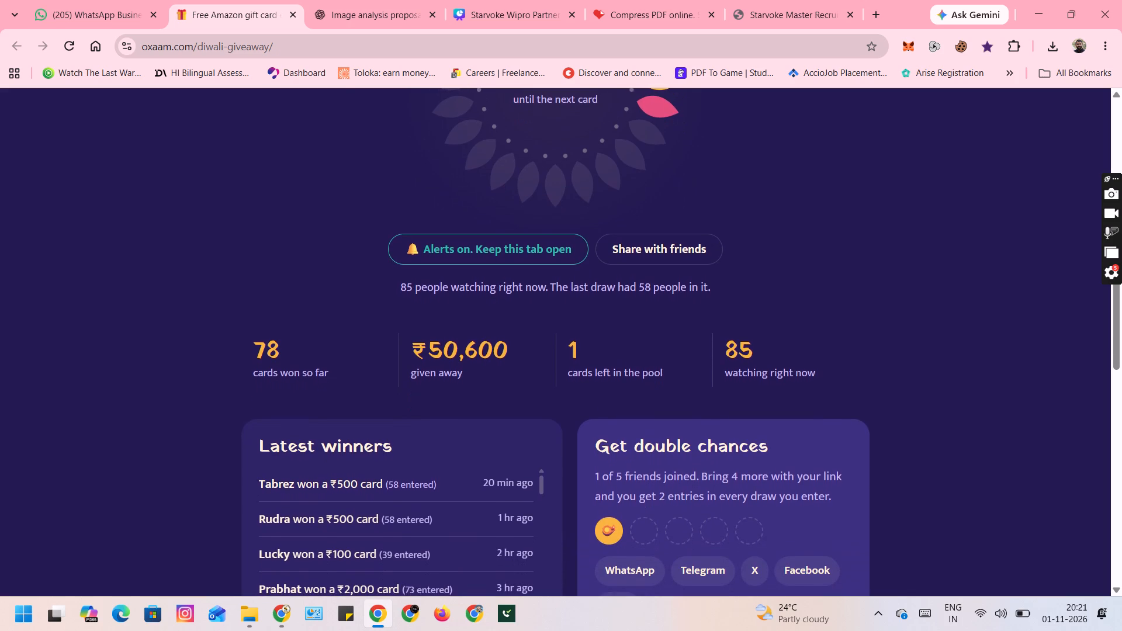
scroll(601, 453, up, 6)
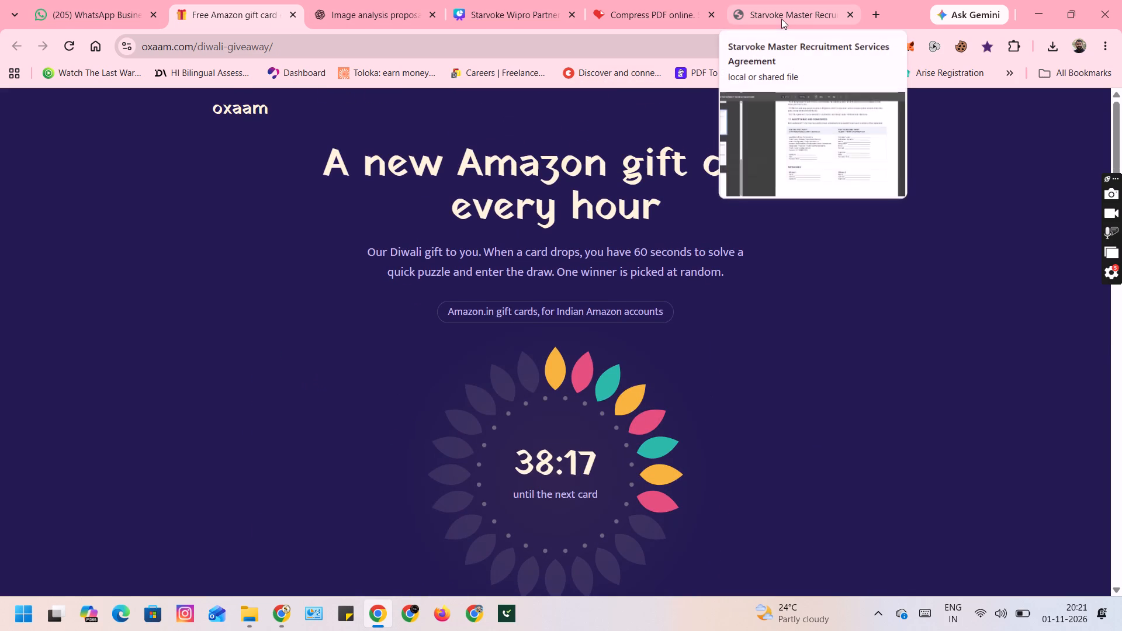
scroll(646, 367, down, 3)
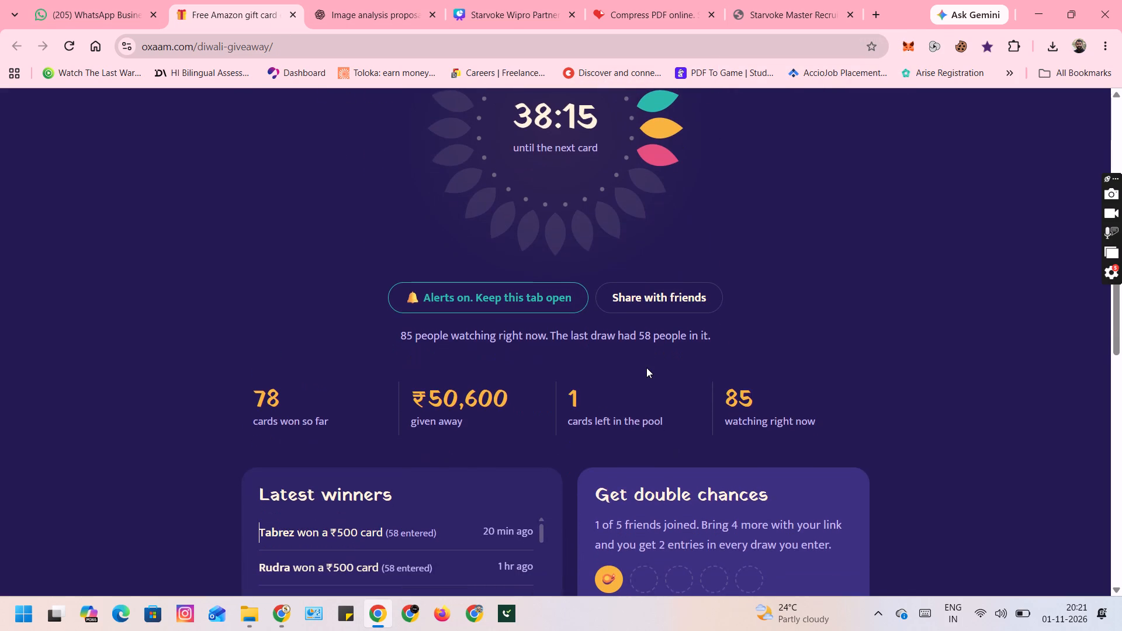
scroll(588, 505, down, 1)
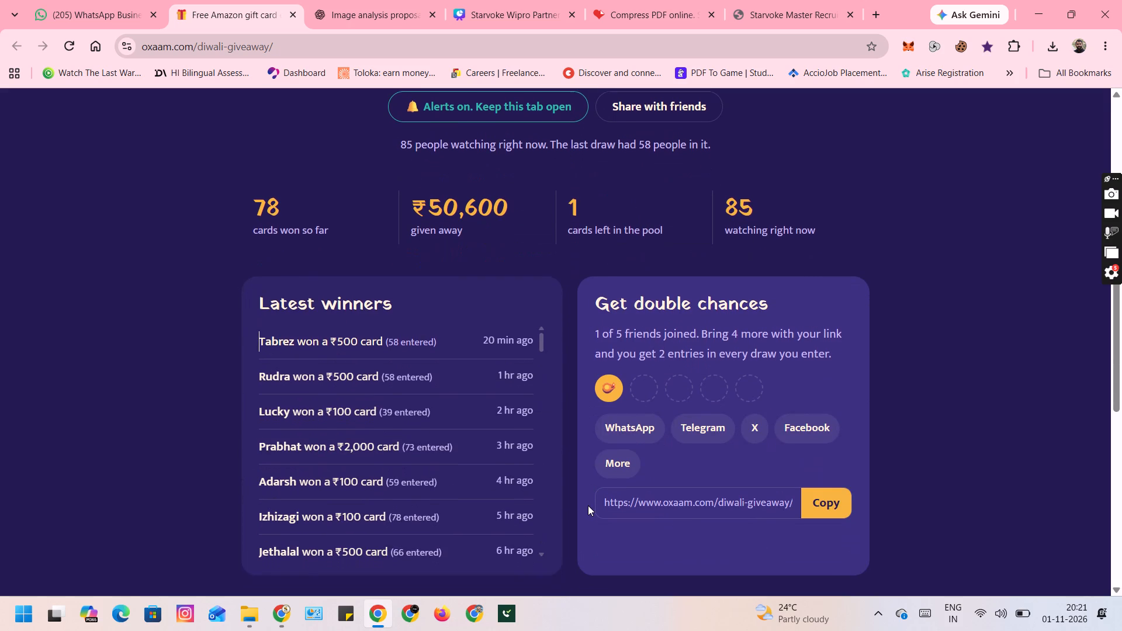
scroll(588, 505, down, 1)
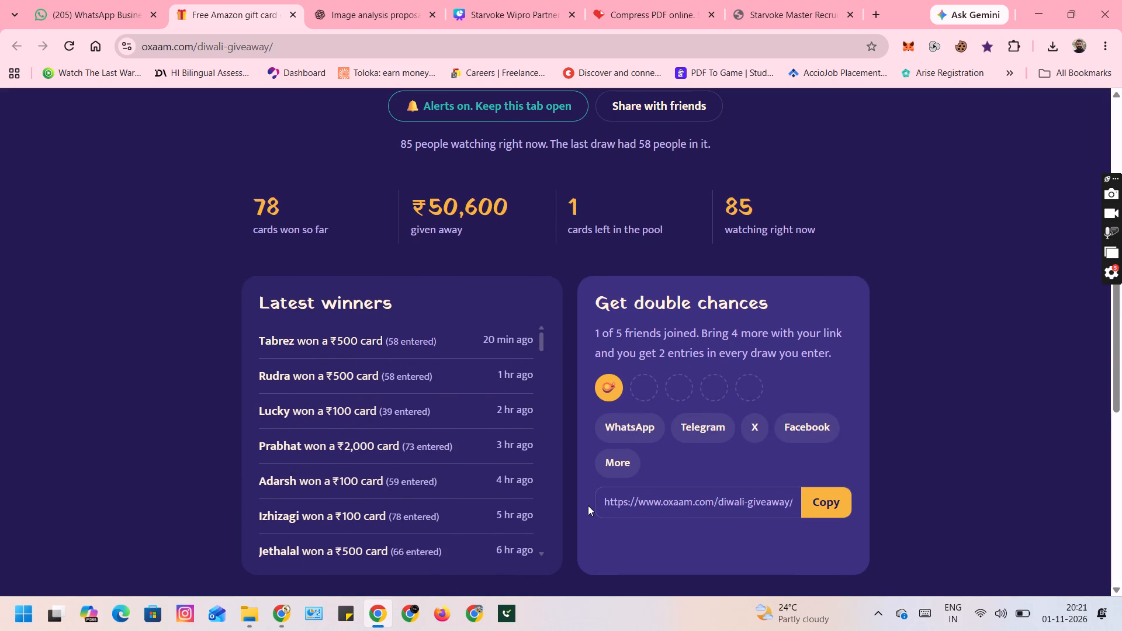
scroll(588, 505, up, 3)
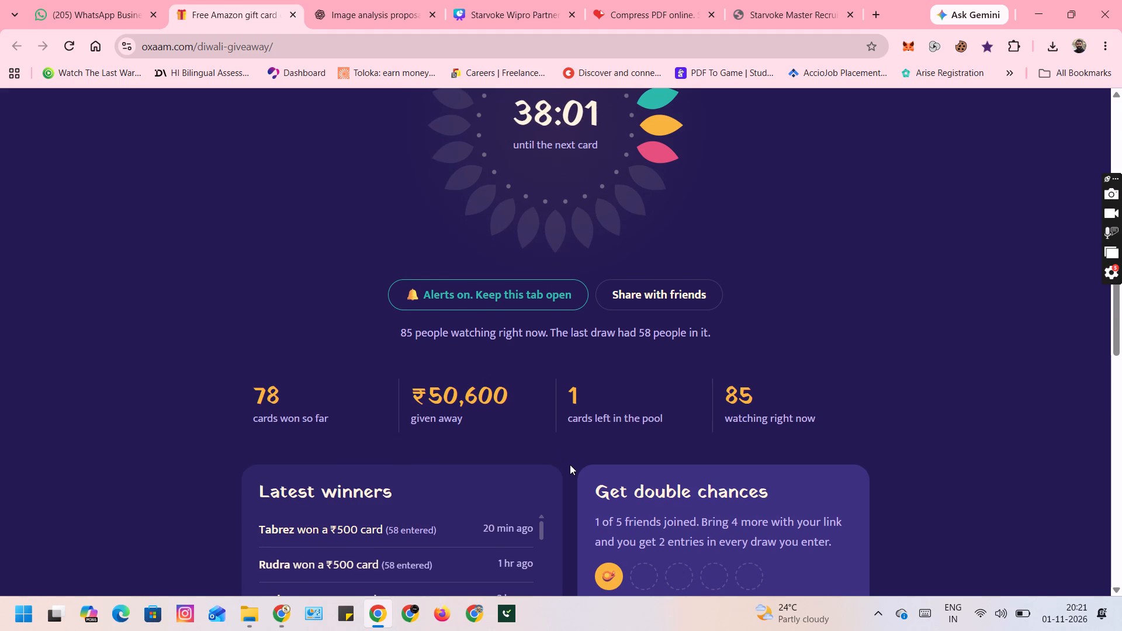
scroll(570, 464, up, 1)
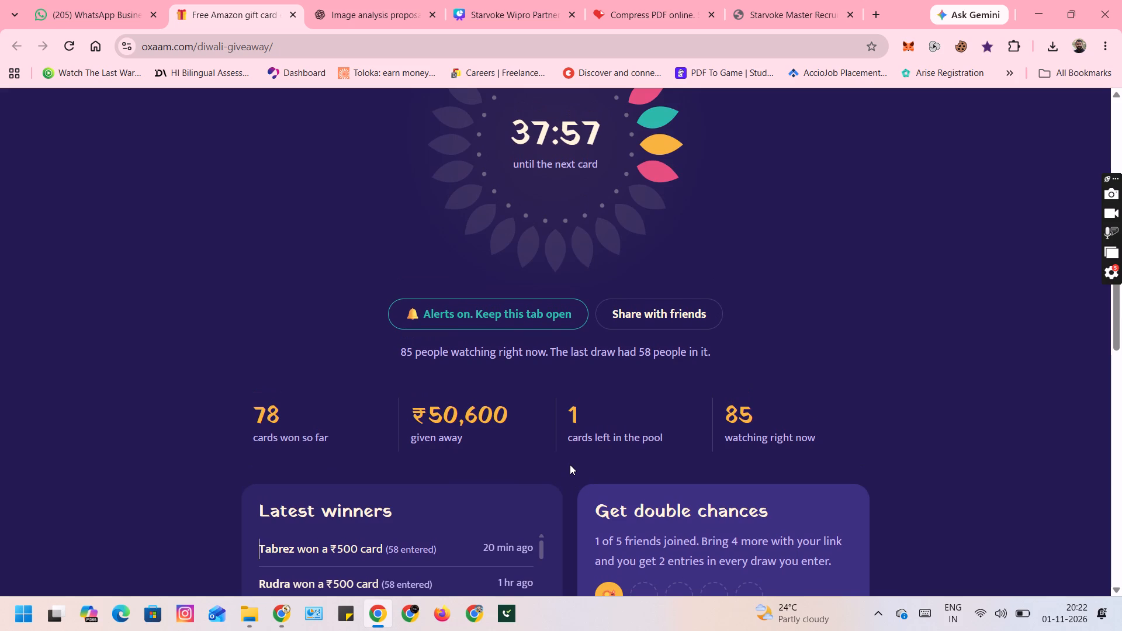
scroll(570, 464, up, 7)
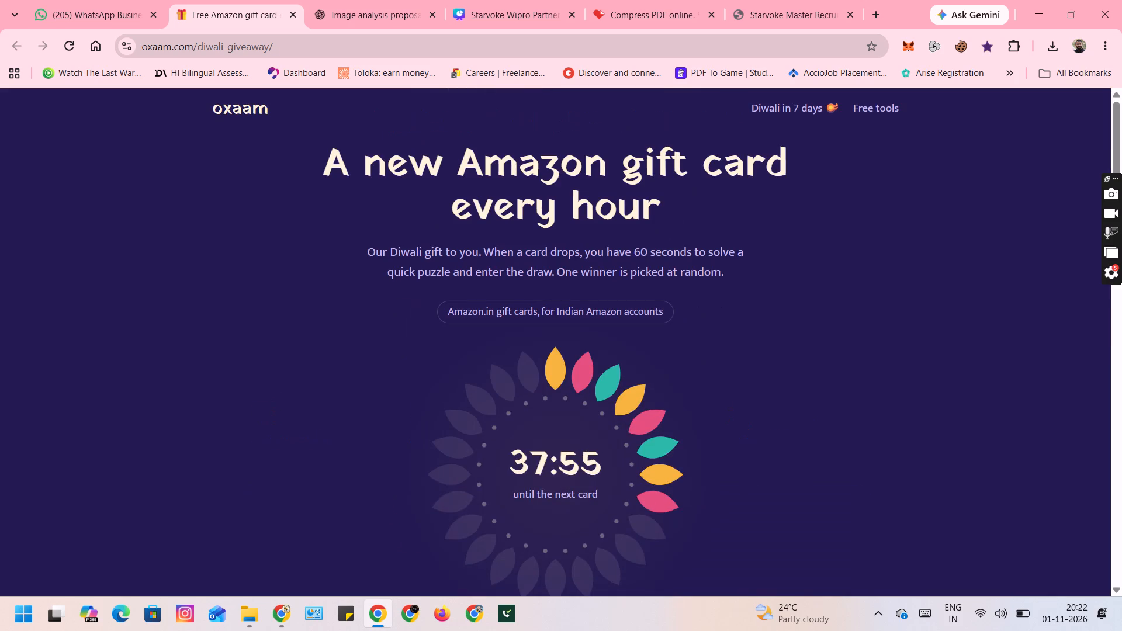
Close the browser tab showing the Starvoke Master Recruitment Services Agreement PDF.
click(772, 8)
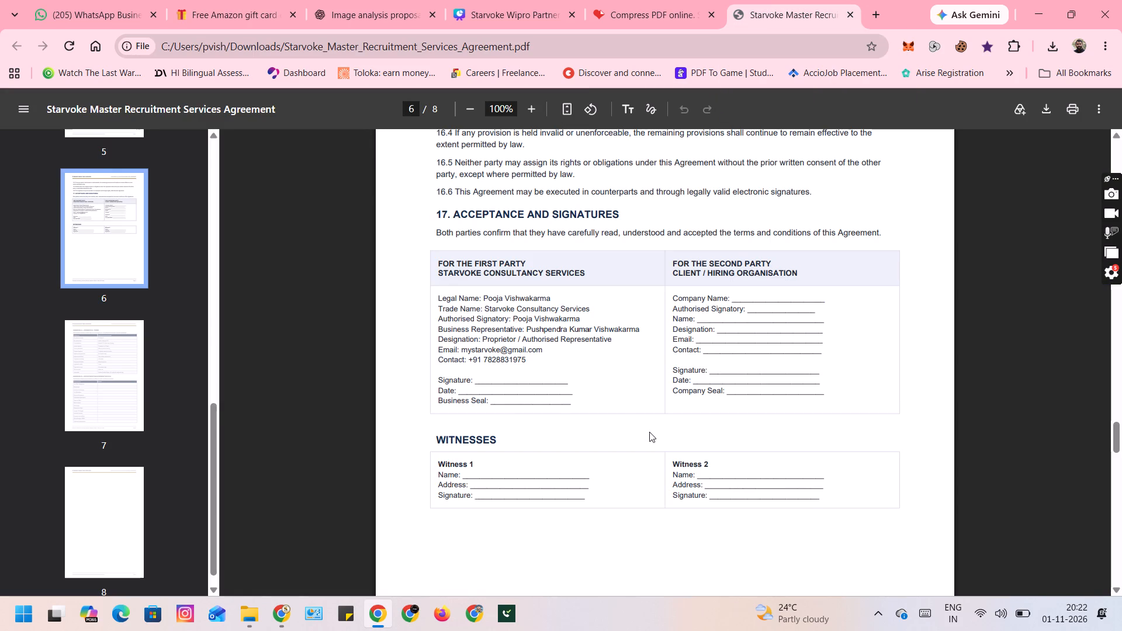
click(853, 15)
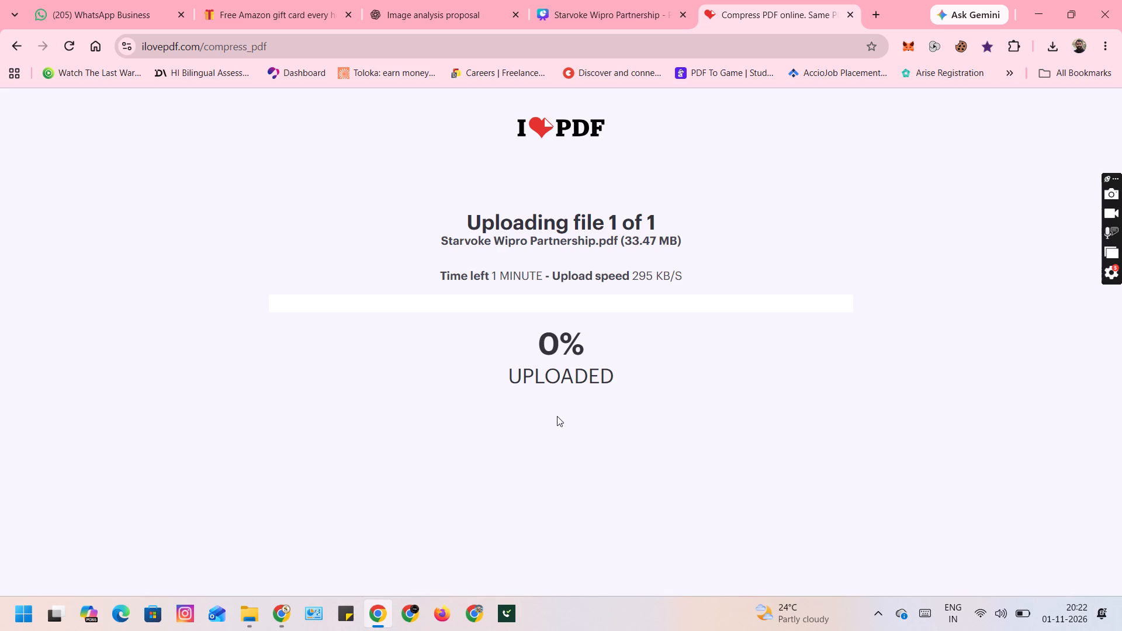
Dismiss the PDF download notification in the Canva deck.
click(606, 12)
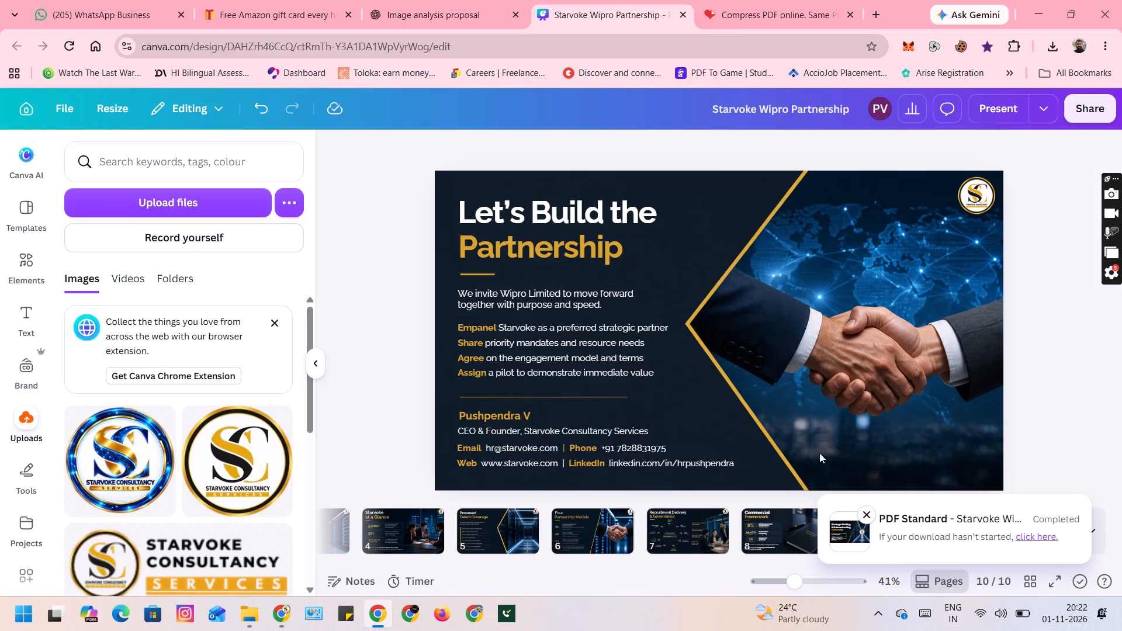
click(868, 516)
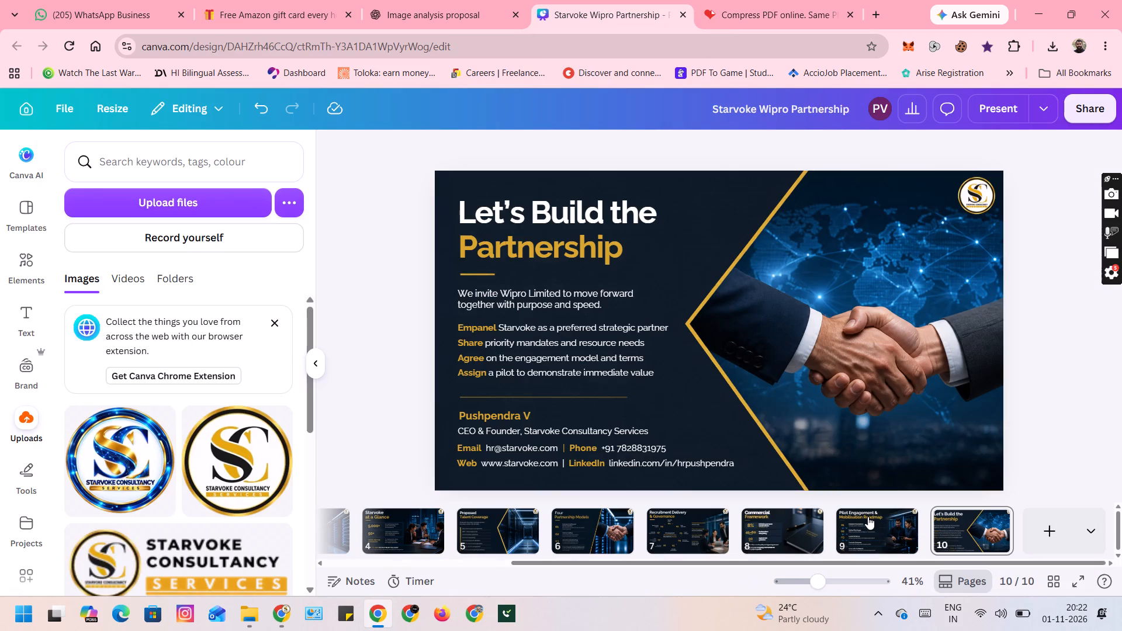
Return to the stalled iLovePDF upload and reload the compression page.
click(751, 4)
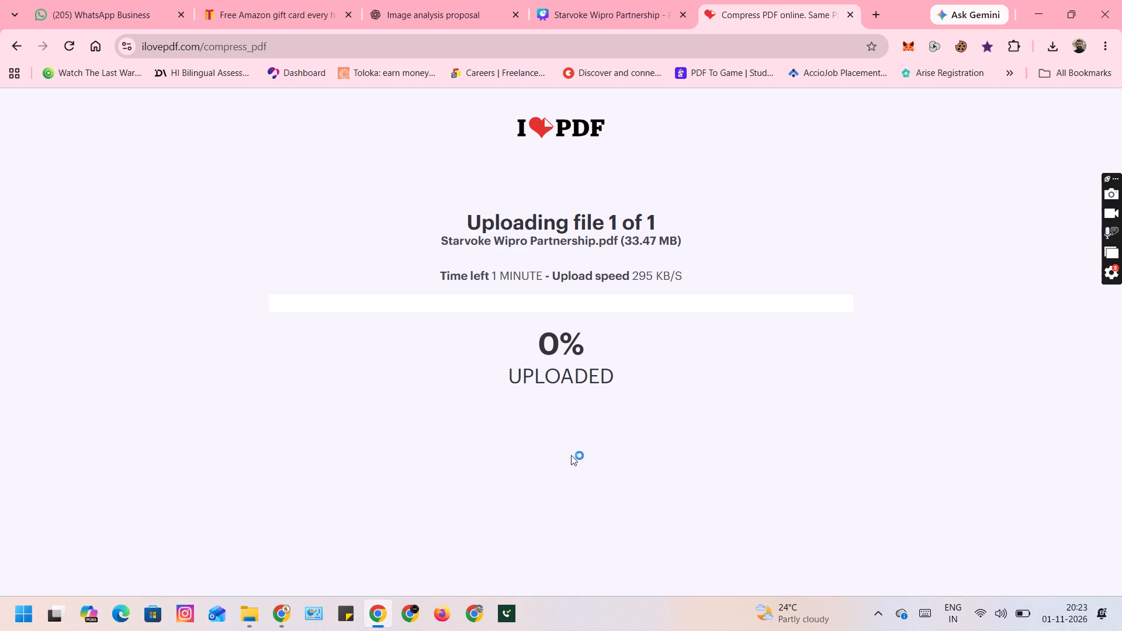
click(71, 50)
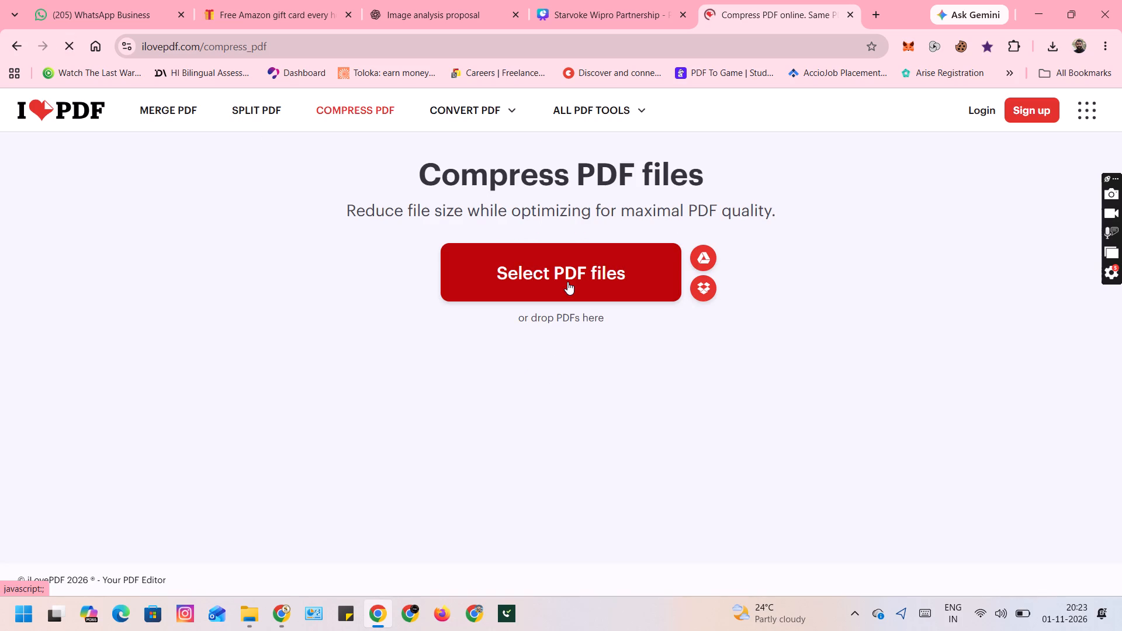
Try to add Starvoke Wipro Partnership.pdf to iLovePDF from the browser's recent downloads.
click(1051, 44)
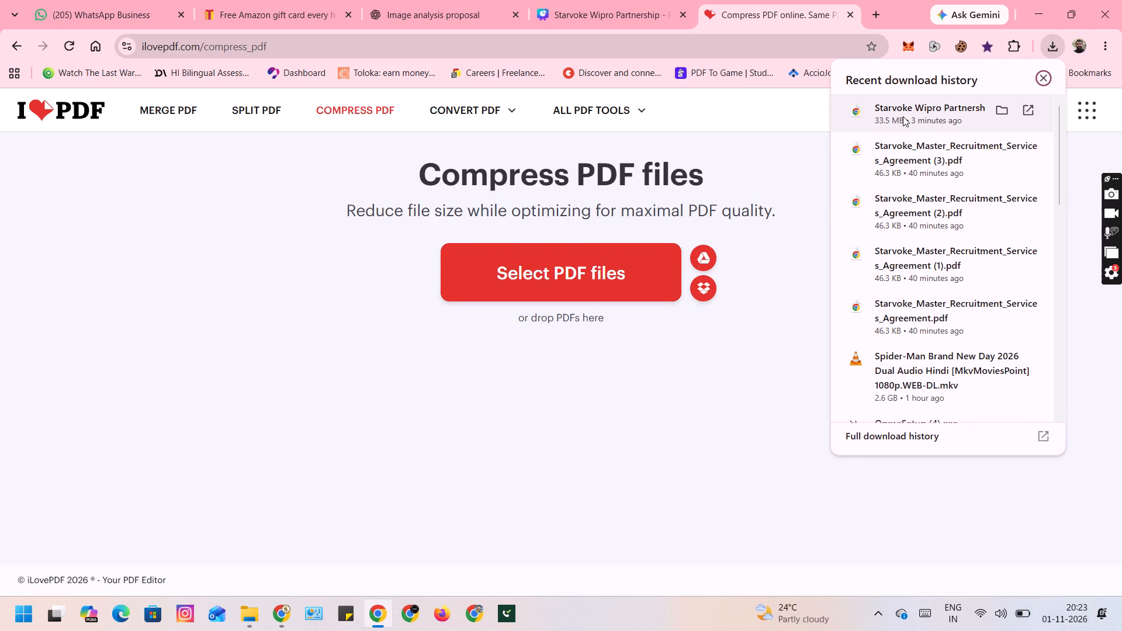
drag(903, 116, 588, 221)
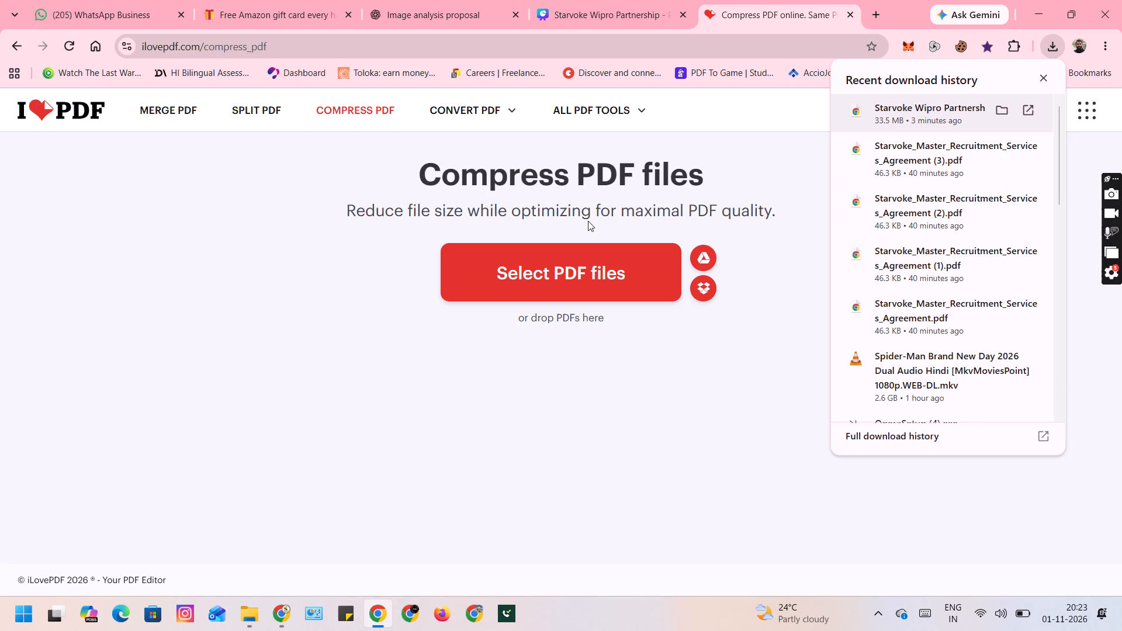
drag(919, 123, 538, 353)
Select Starvoke Wipro Partnership0 from the Downloads folder and start compressing it with recommended compression.
click(583, 253)
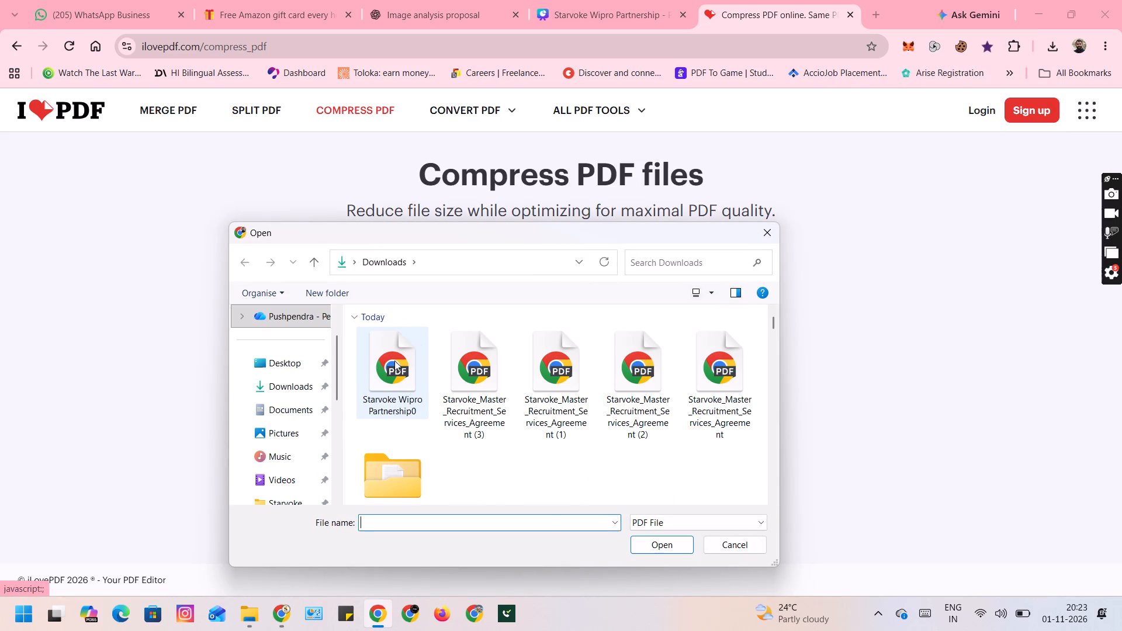
click(394, 360)
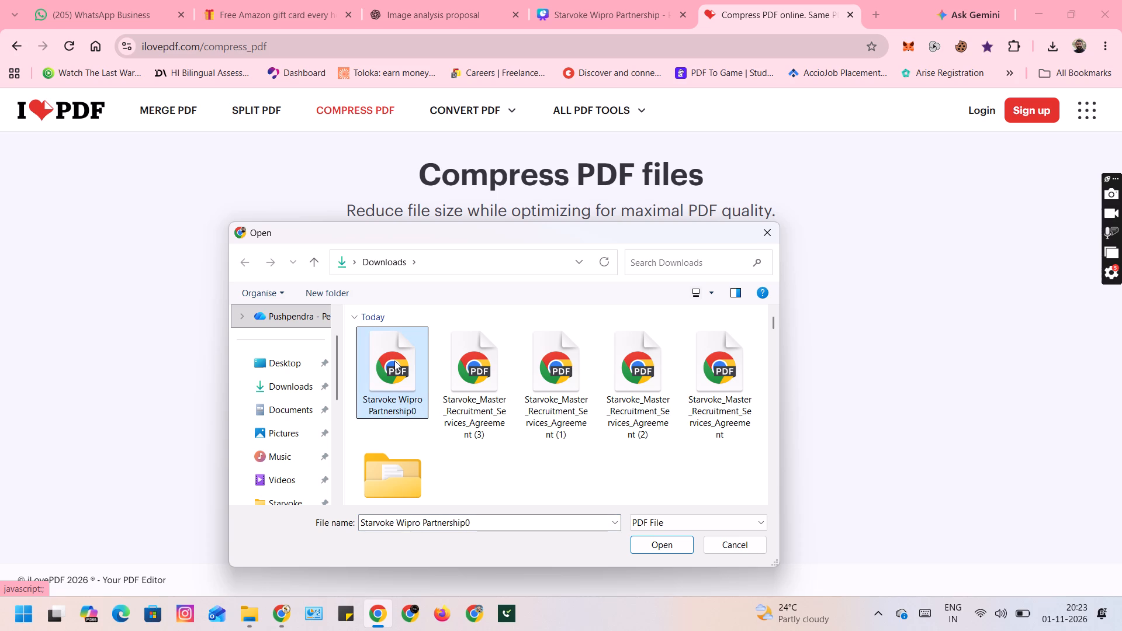
double_click(394, 360)
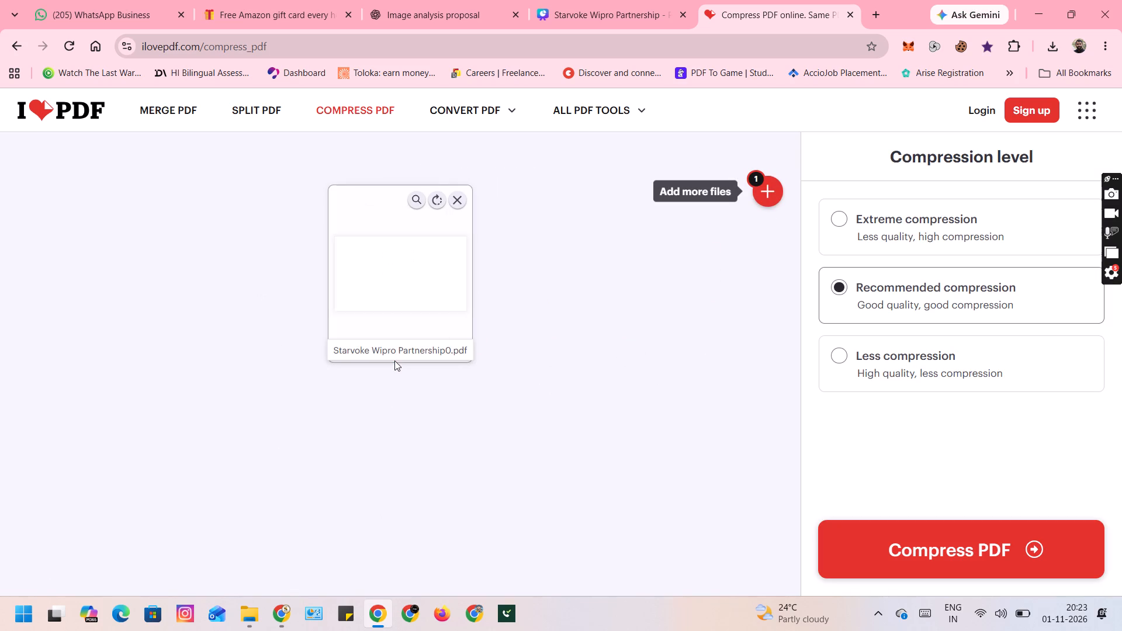
click(945, 550)
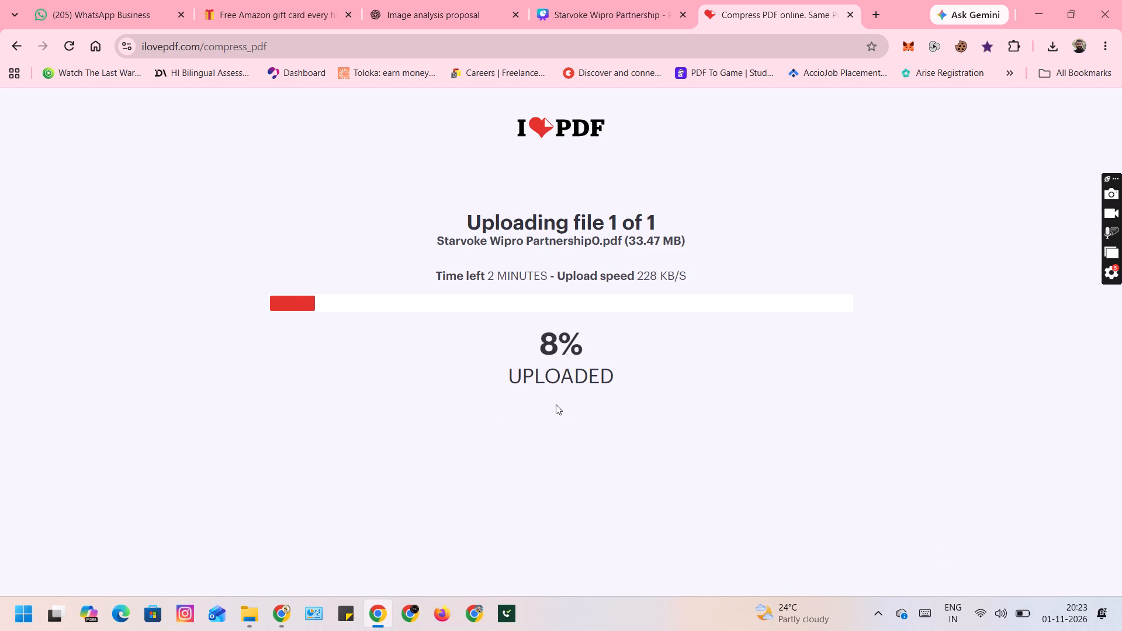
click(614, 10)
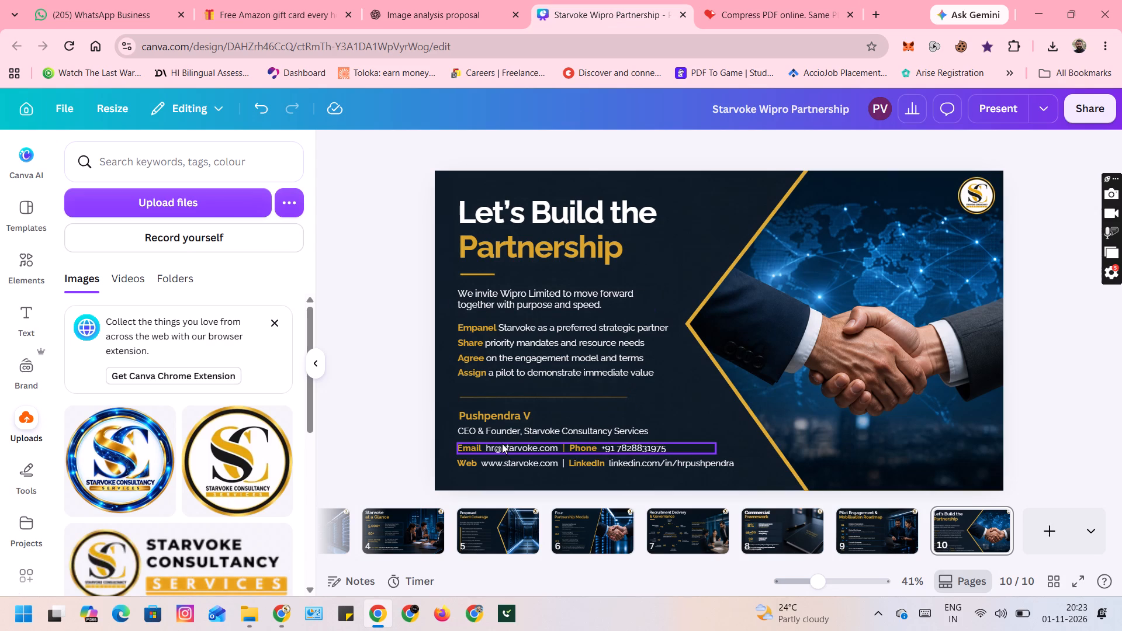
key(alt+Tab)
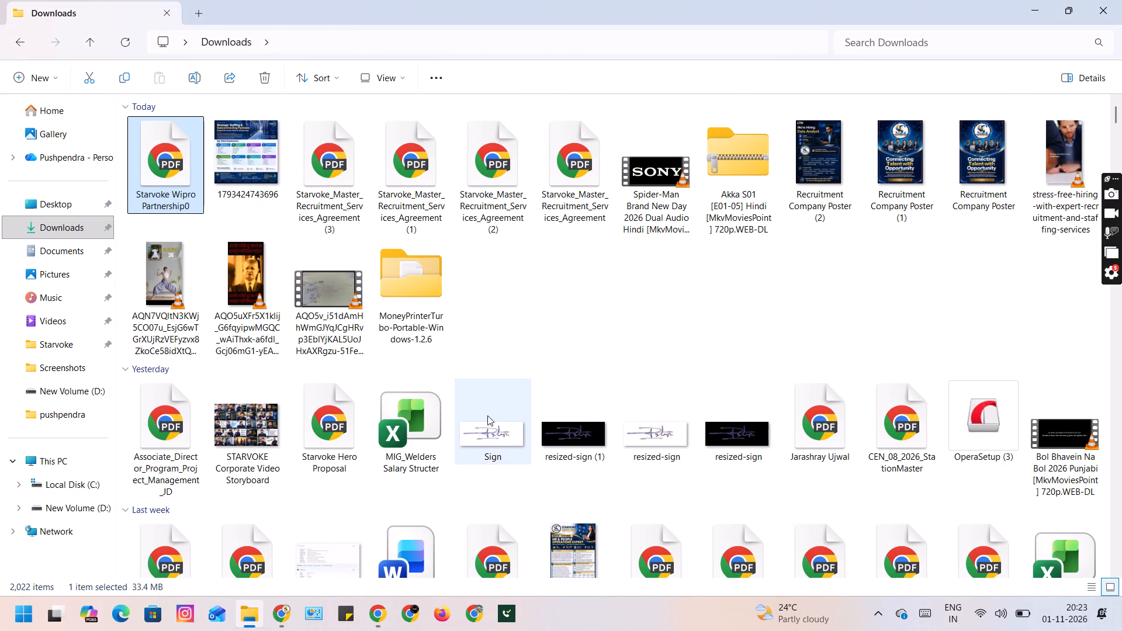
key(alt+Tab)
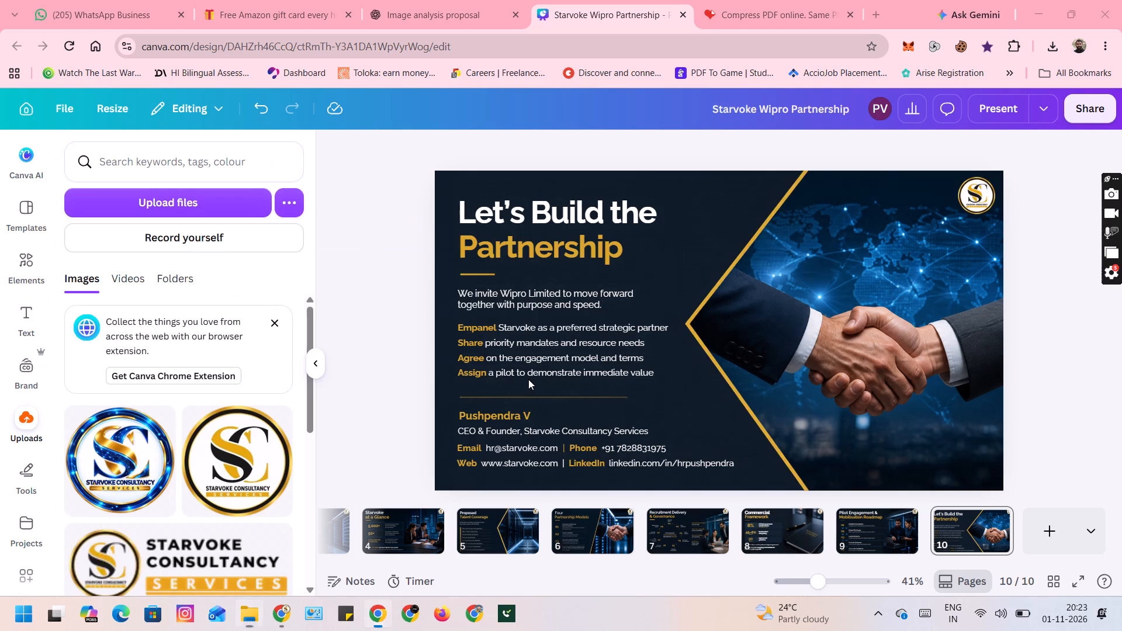
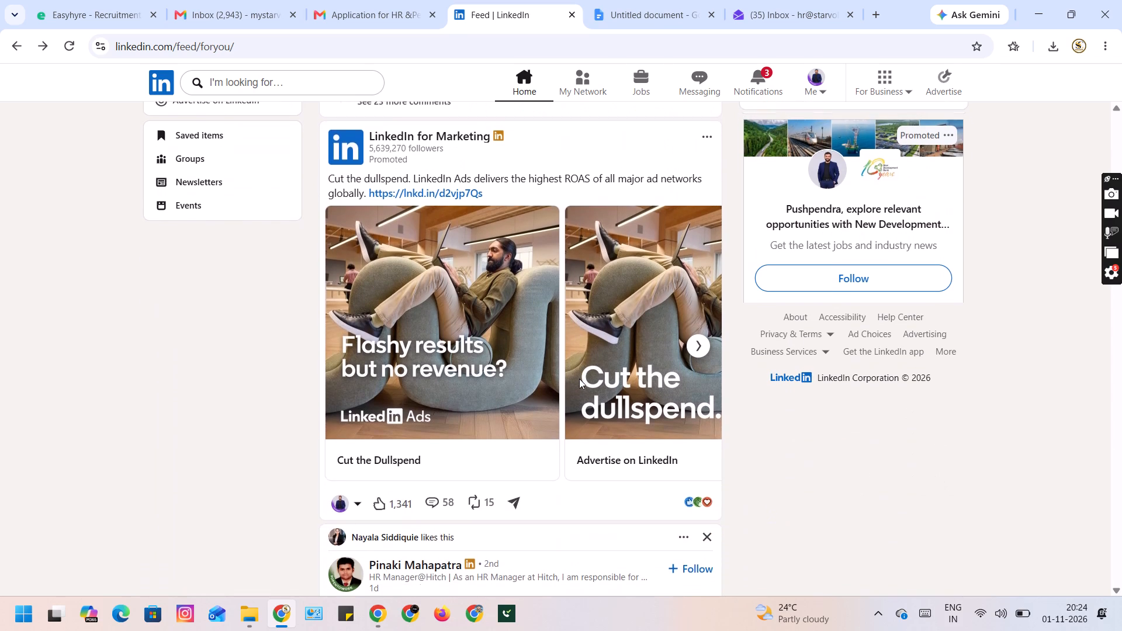
Browse the LinkedIn home feed, looking through the recruitment, promoted and video posts.
scroll(579, 379, down, 5)
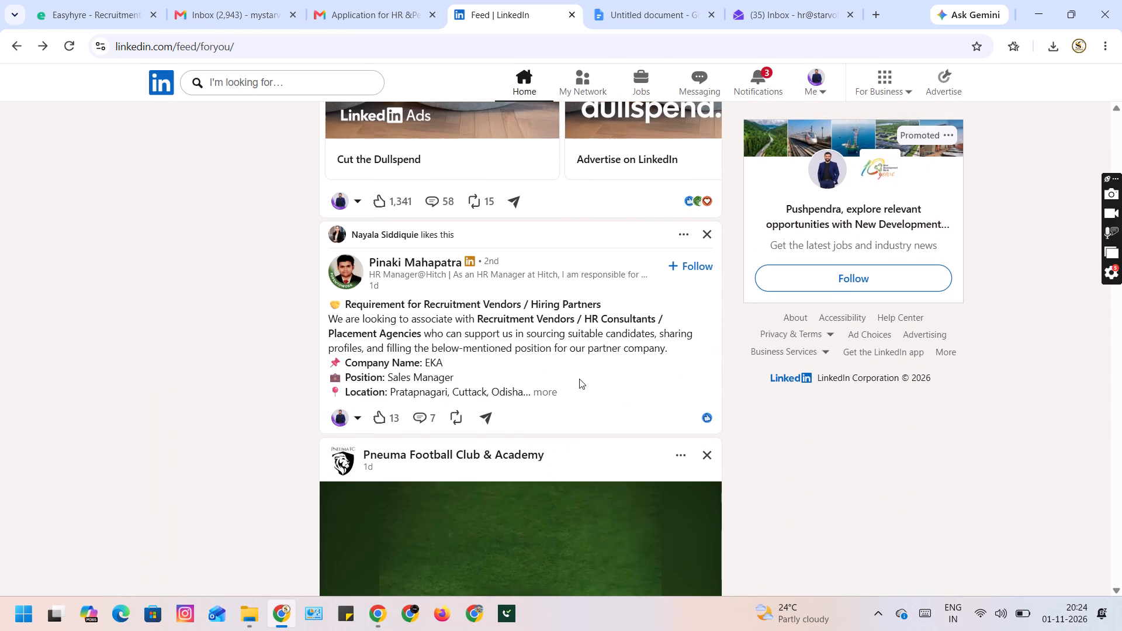
scroll(579, 379, down, 5)
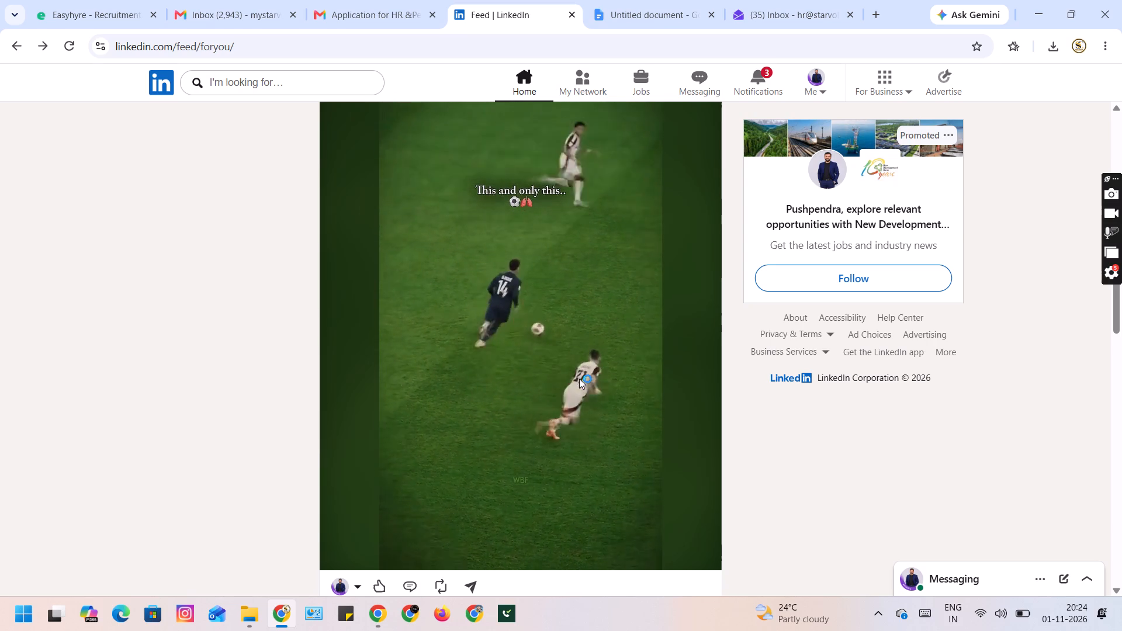
scroll(579, 379, down, 6)
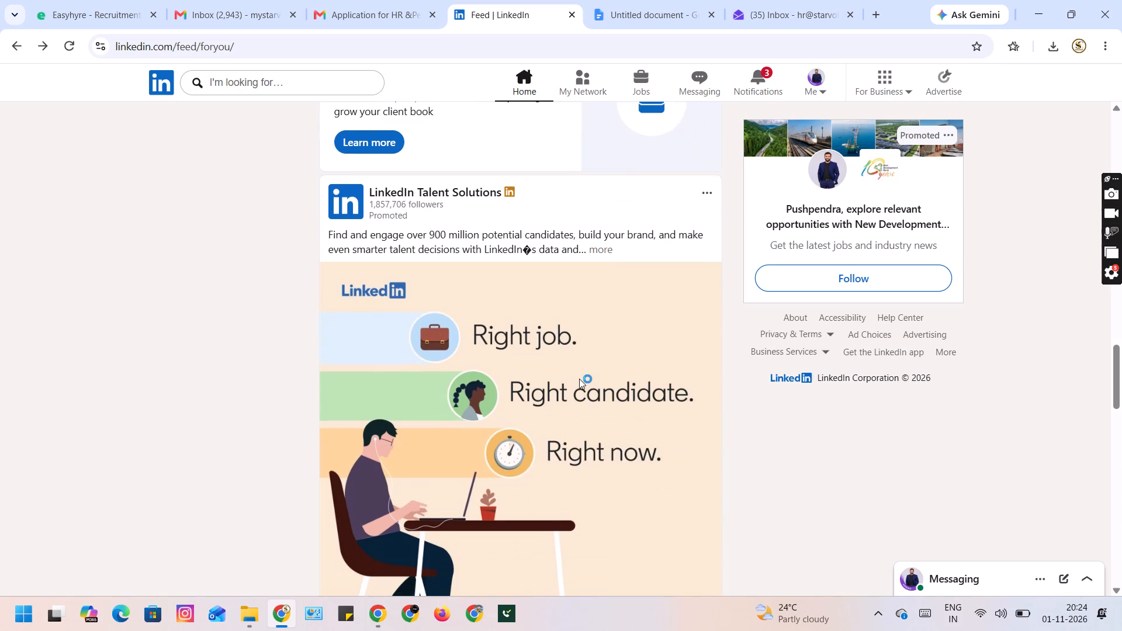
scroll(579, 379, down, 9)
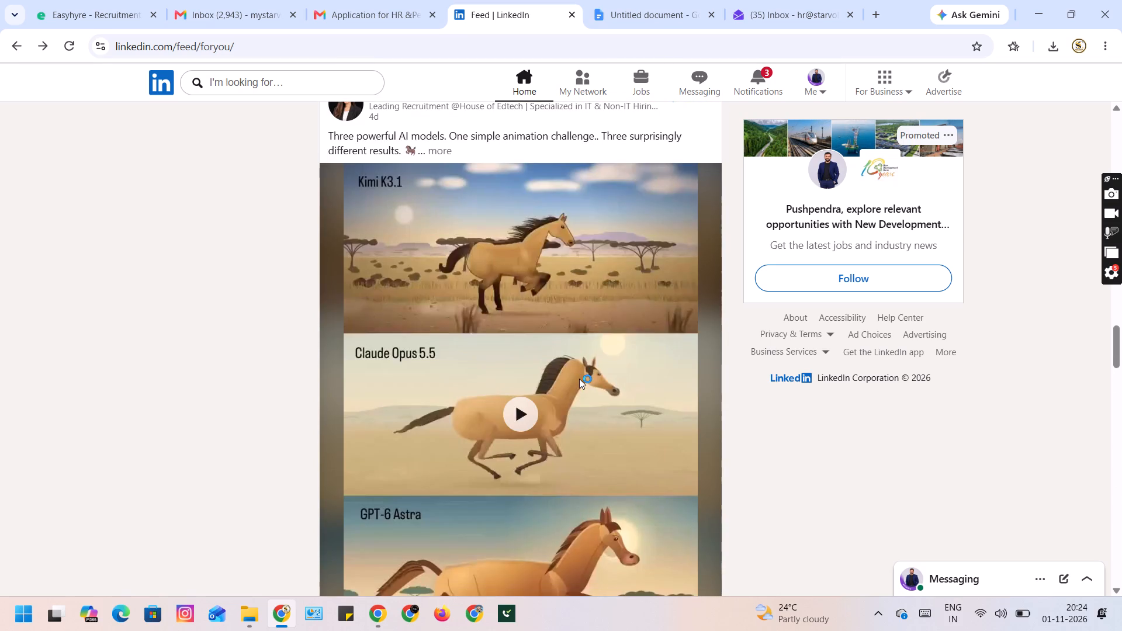
scroll(579, 379, down, 2)
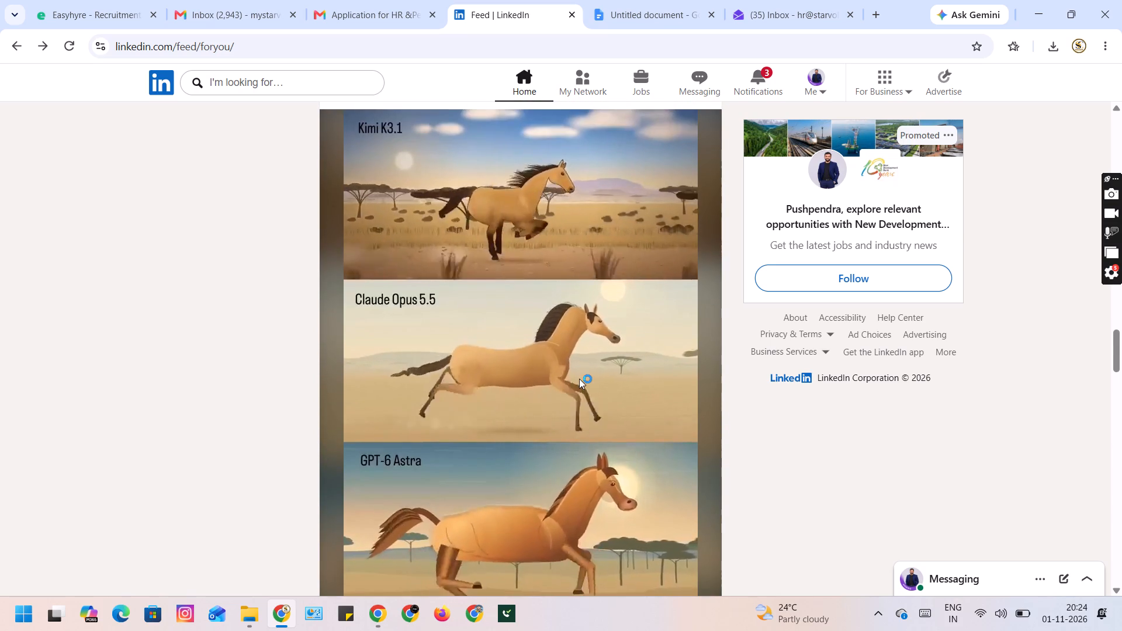
scroll(579, 379, down, 1)
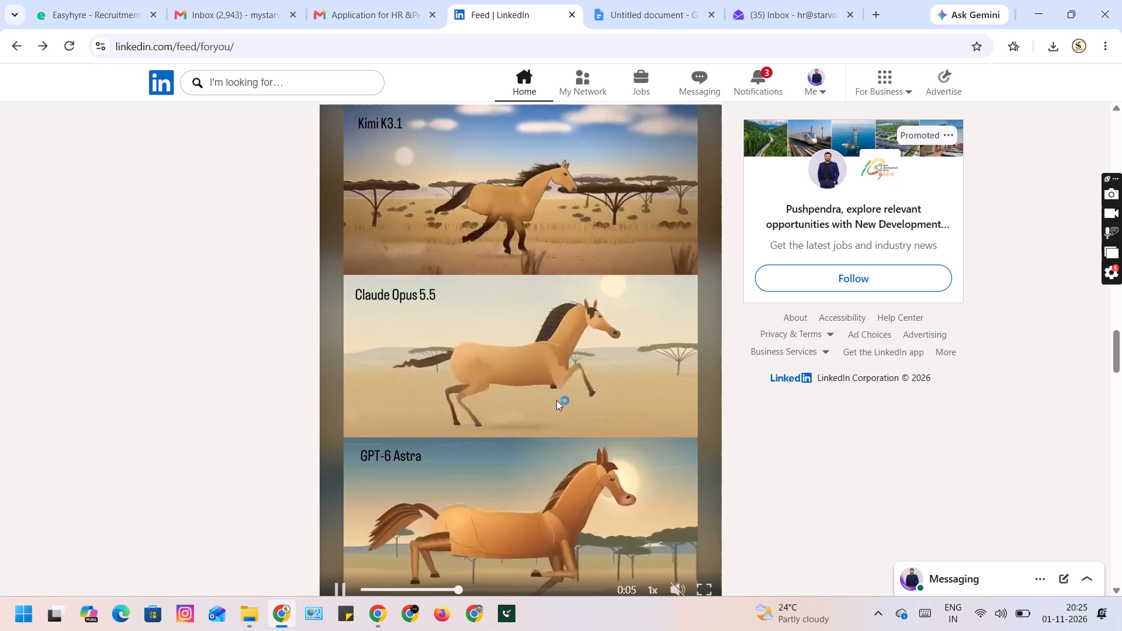
scroll(556, 396, down, 1)
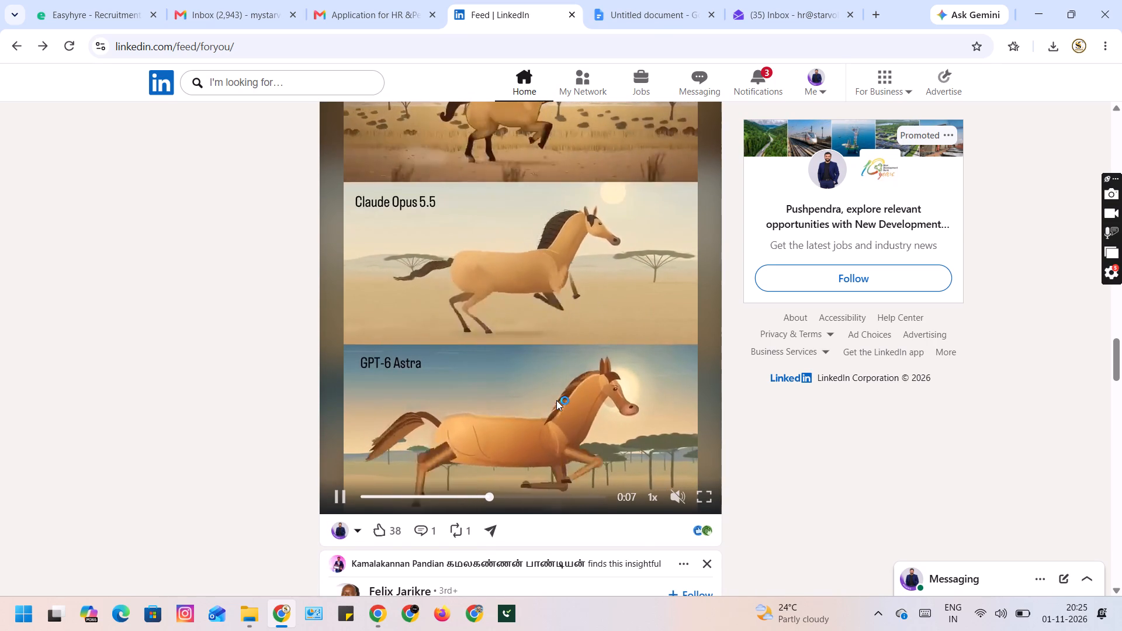
scroll(556, 396, down, 1)
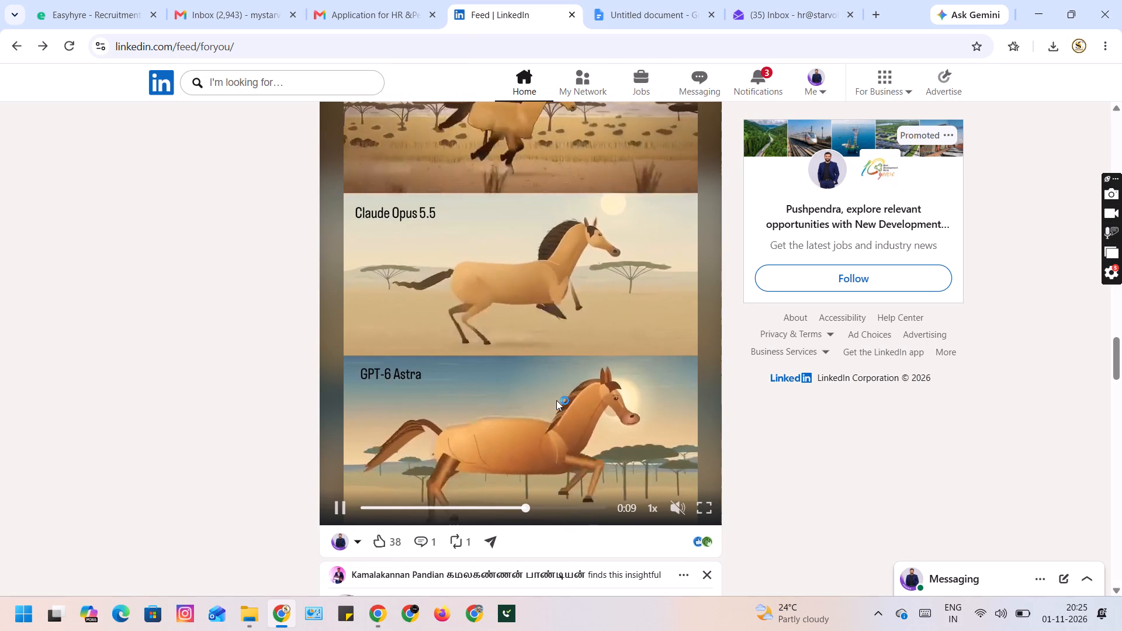
scroll(556, 396, up, 1)
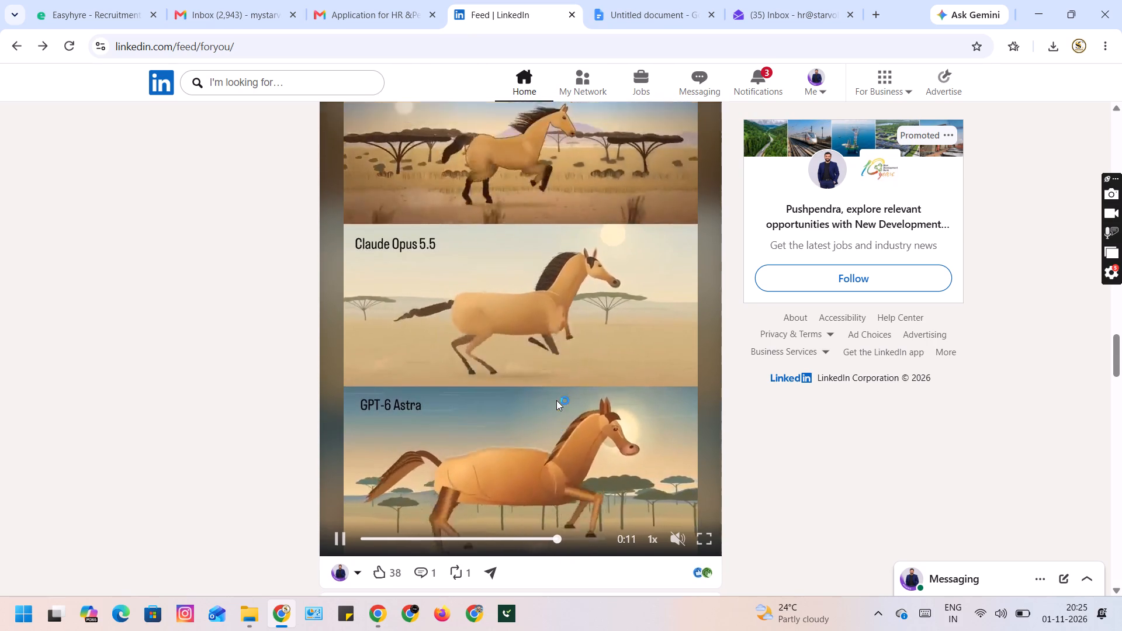
scroll(556, 400, up, 2)
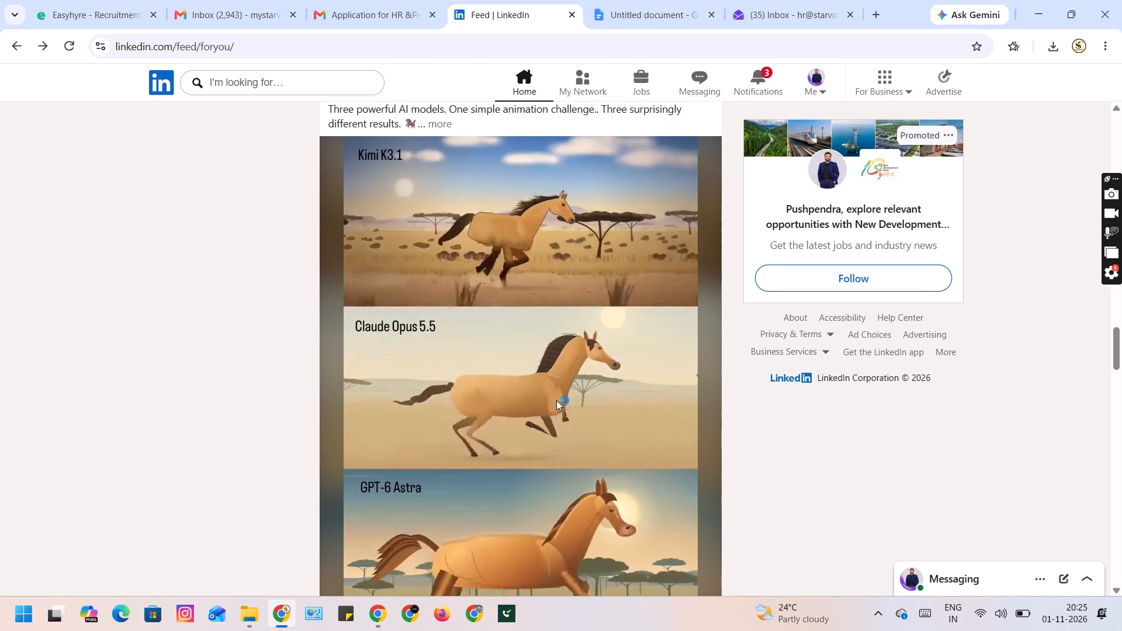
scroll(556, 396, down, 2)
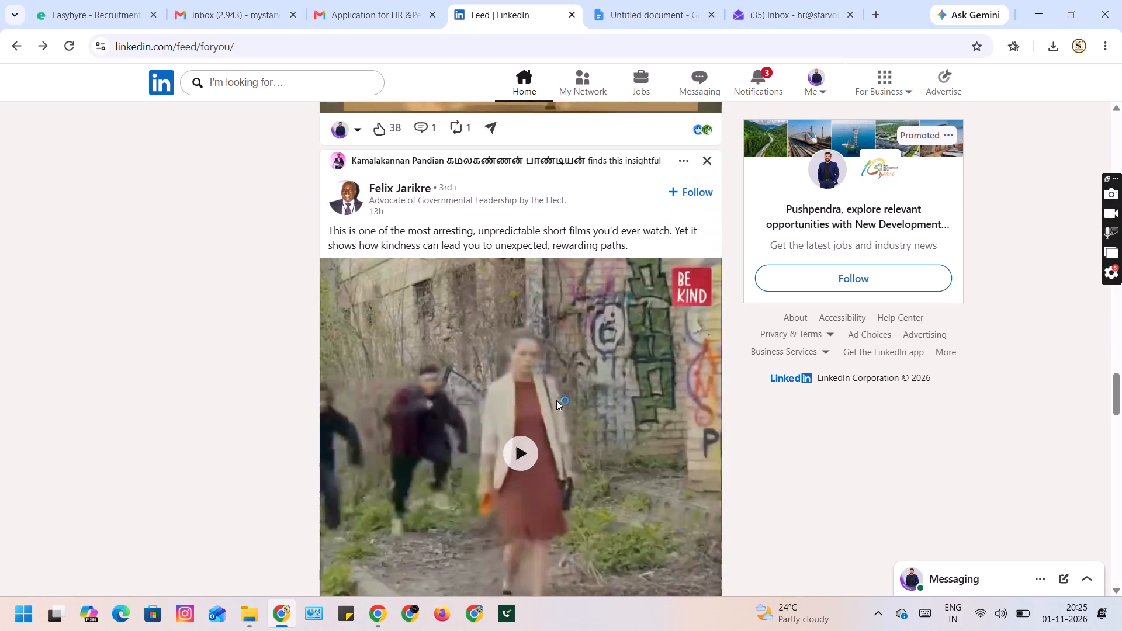
scroll(556, 400, down, 3)
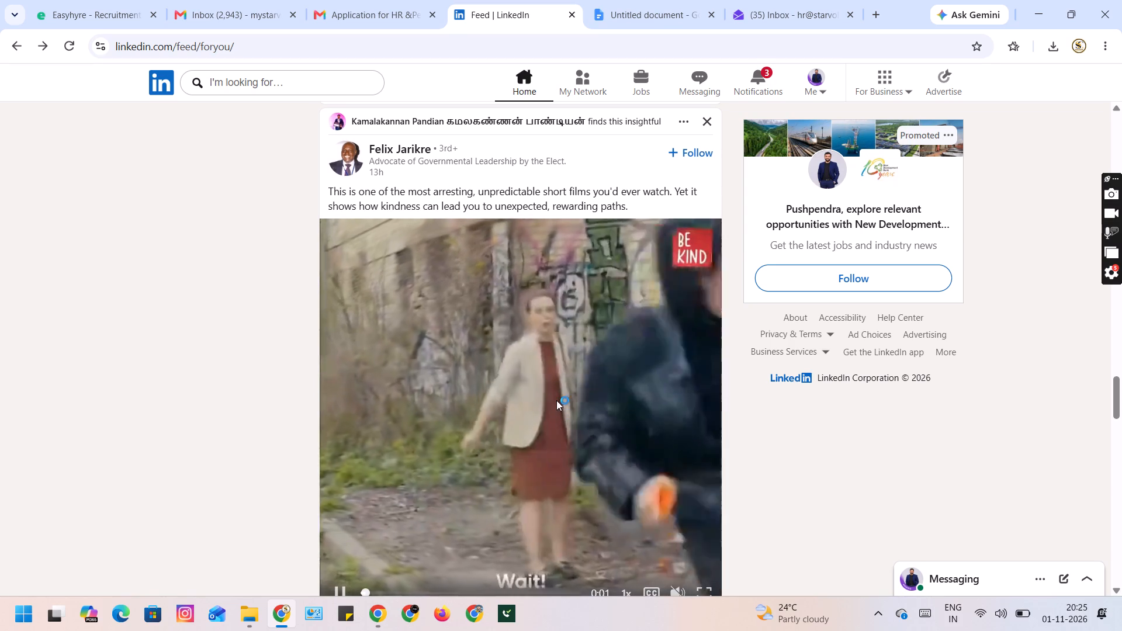
scroll(556, 396, down, 1)
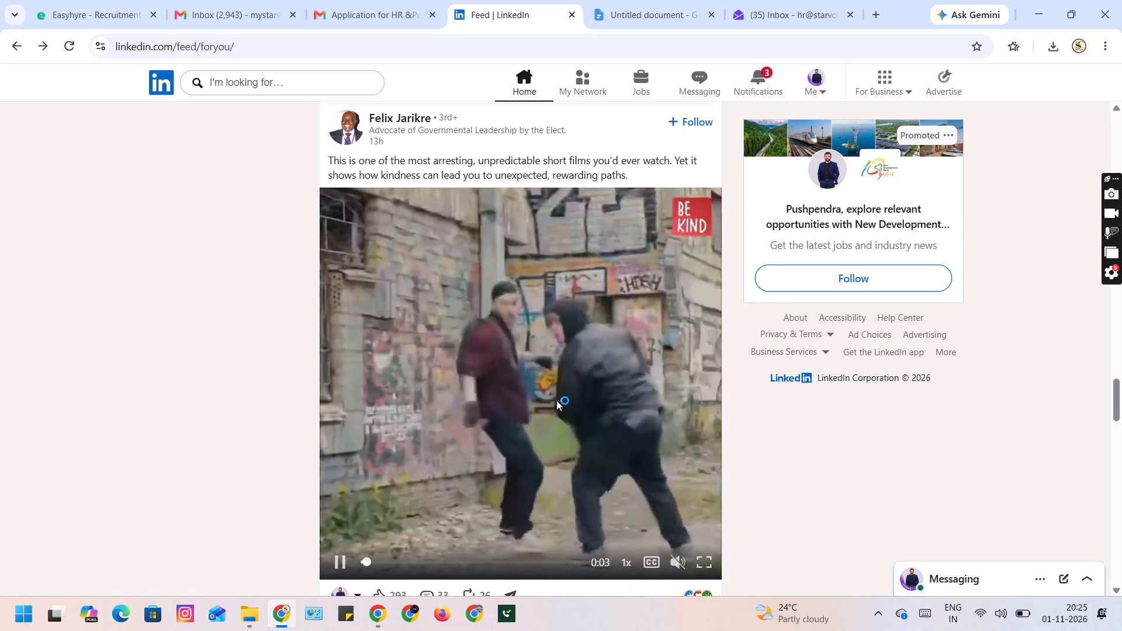
scroll(556, 400, down, 1)
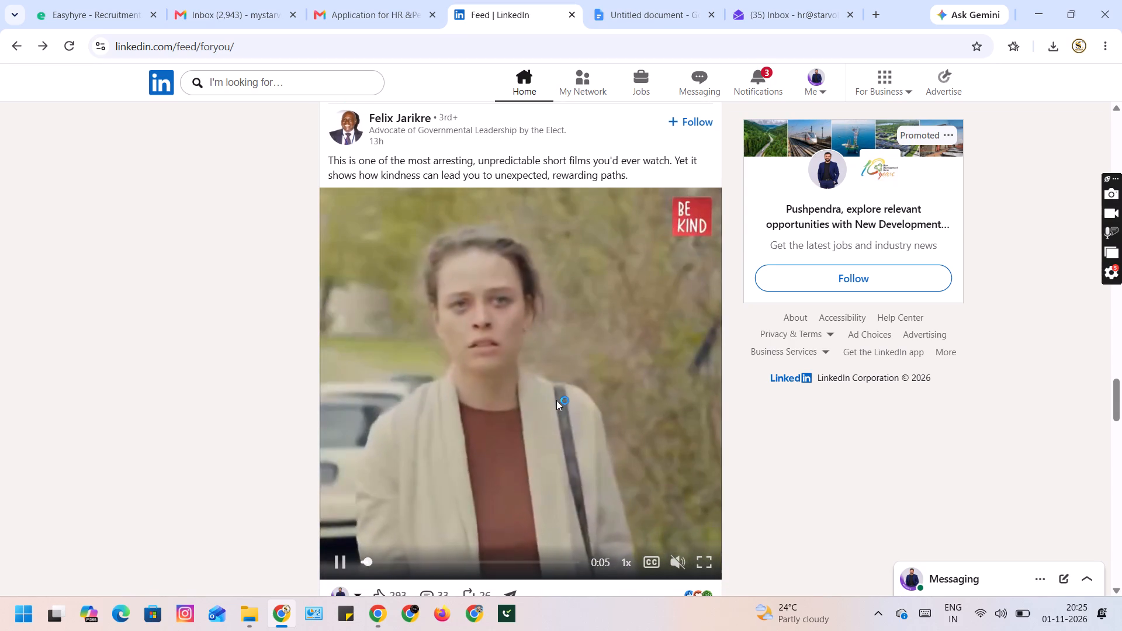